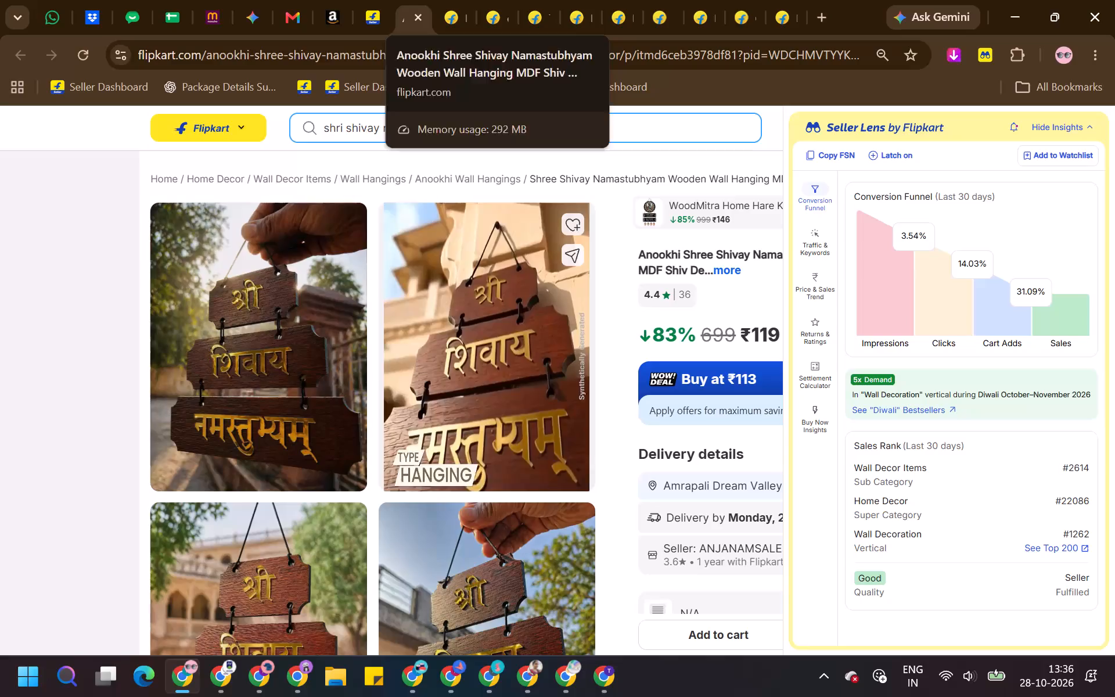
# In the SIKAAMI seller account's active listings, set the bank settlement of key holder sweetHOMEKH8 to ₹99 and apply it.
pyautogui.click(382, 0)
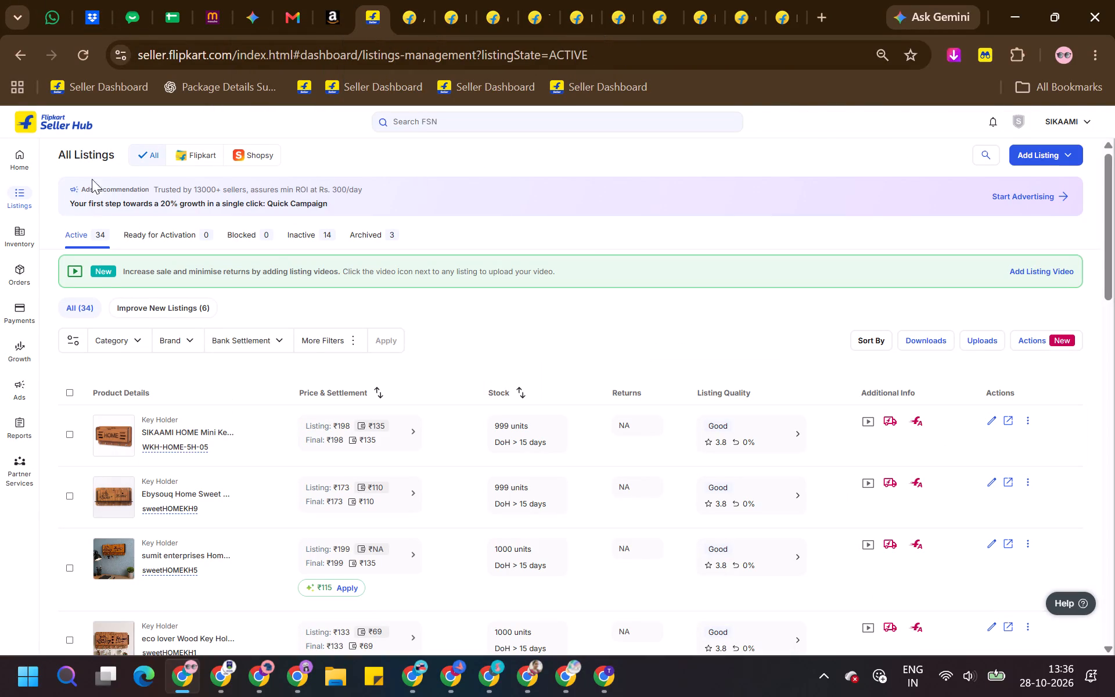
pyautogui.scroll(-6, 495, 299)
pyautogui.scroll(3, 478, 298)
pyautogui.scroll(-1, 209, 413)
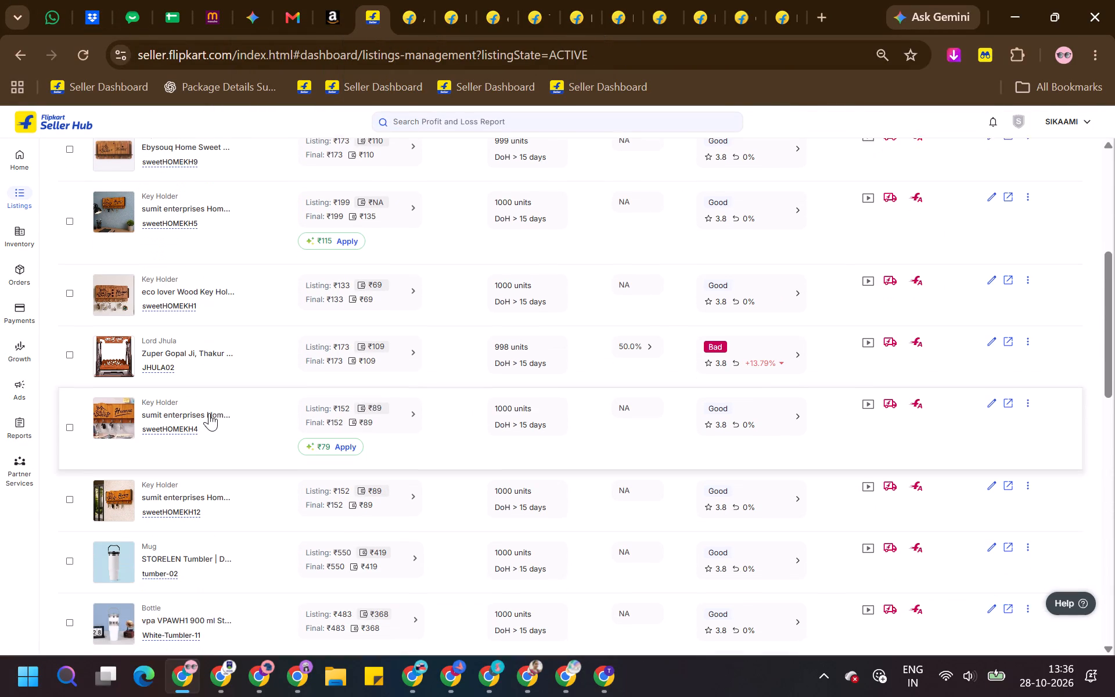
pyautogui.scroll(-4, 282, 399)
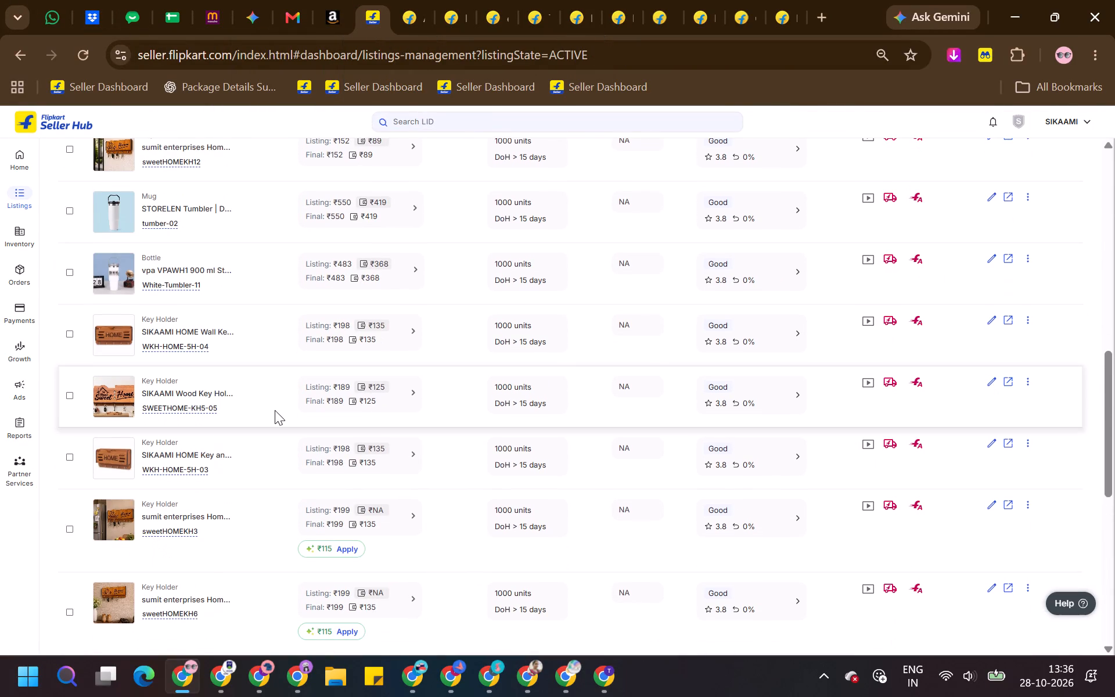
pyautogui.scroll(-4, 275, 410)
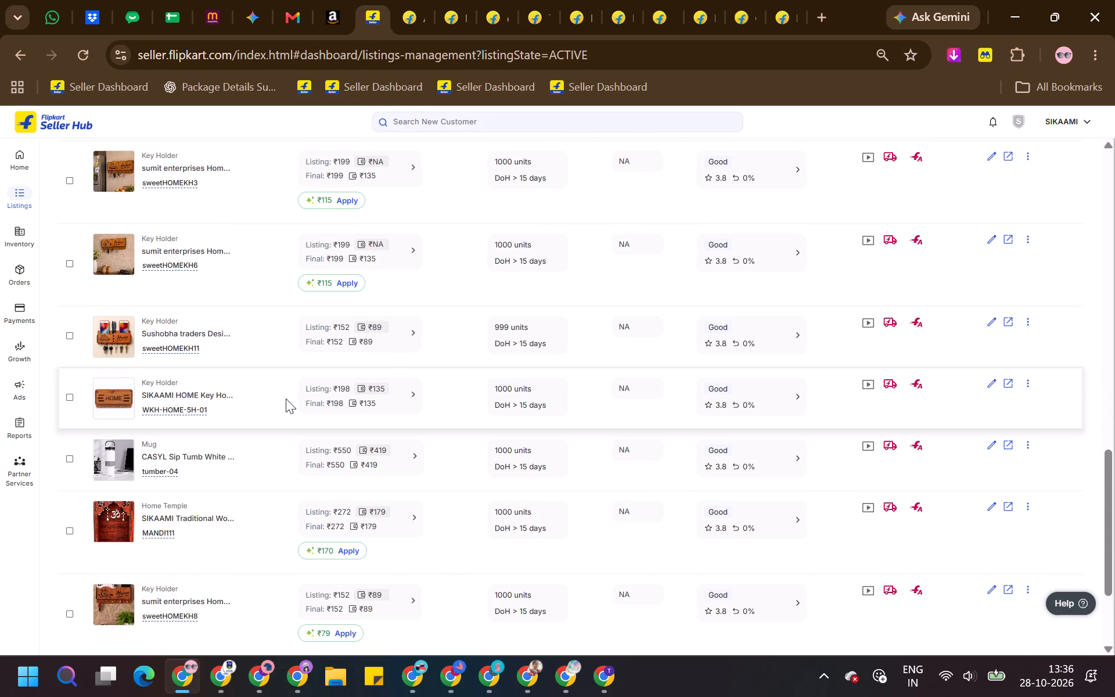
pyautogui.scroll(-2, 286, 398)
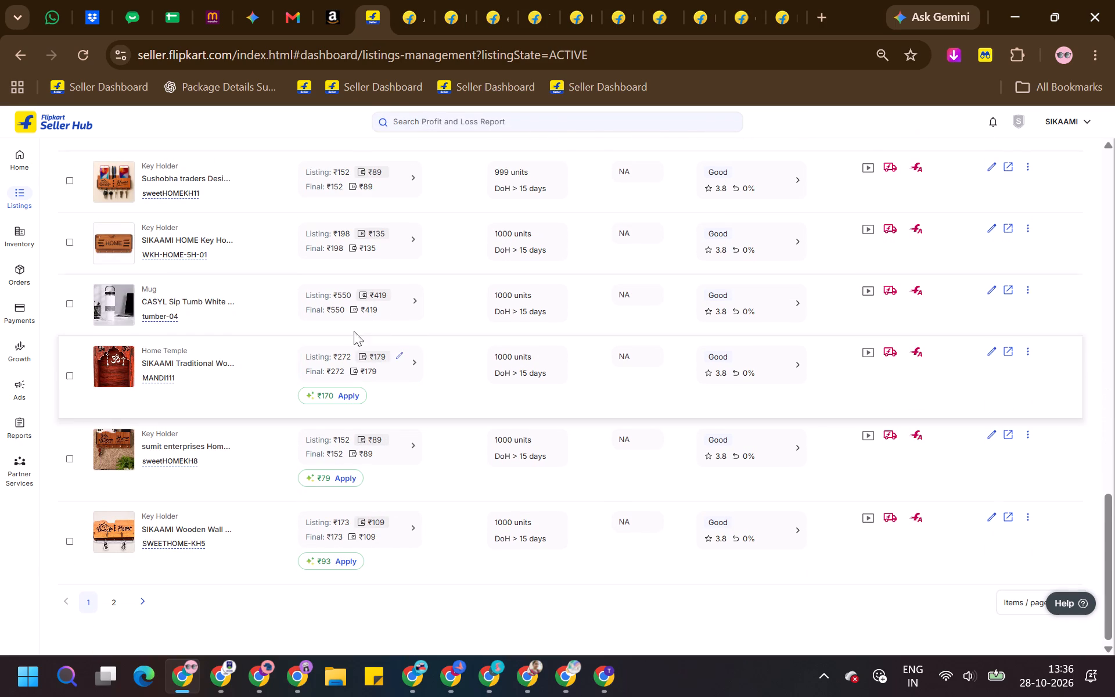
pyautogui.scroll(-3, 251, 459)
pyautogui.scroll(-4, 650, 468)
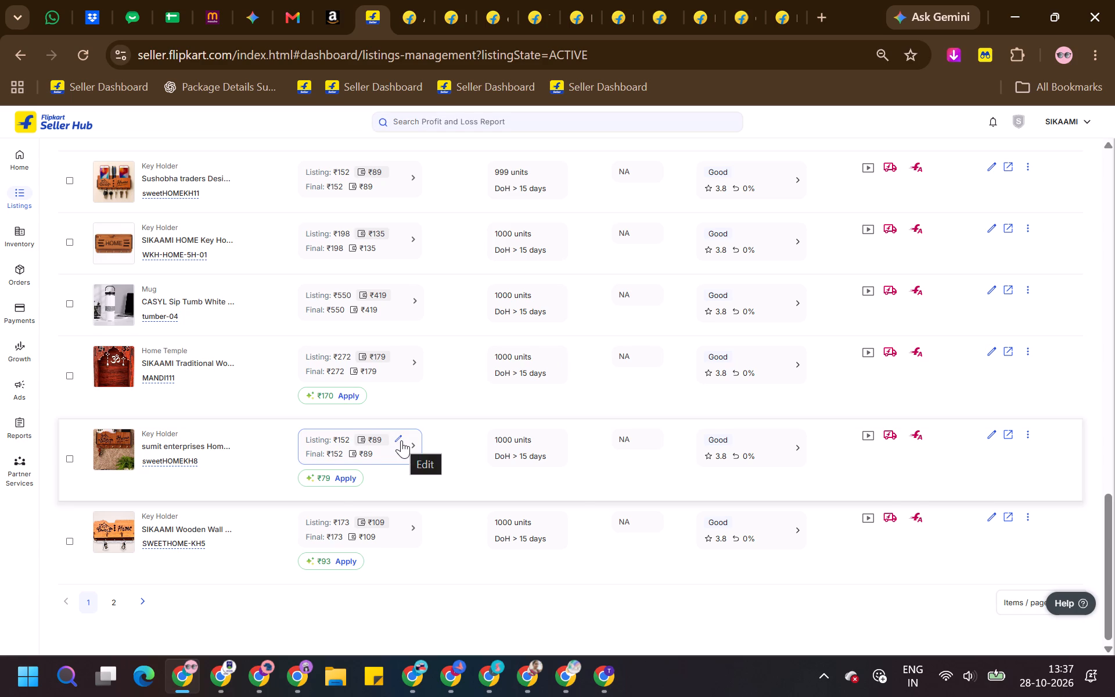
pyautogui.click(401, 440)
pyautogui.doubleClick(570, 391)
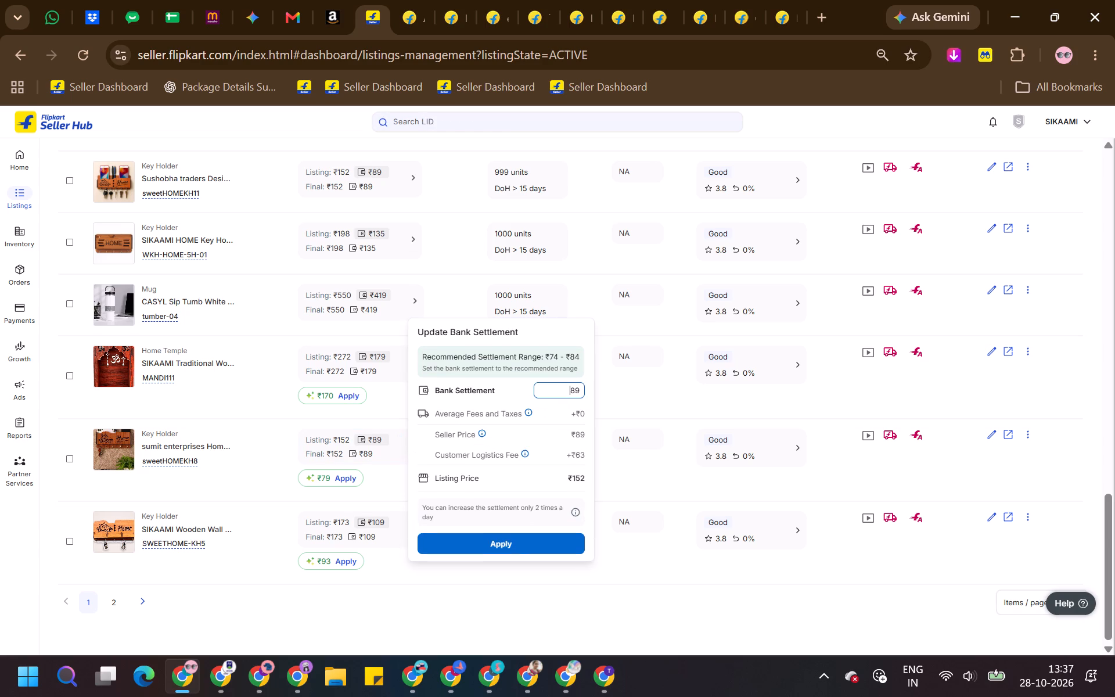
pyautogui.write('99')
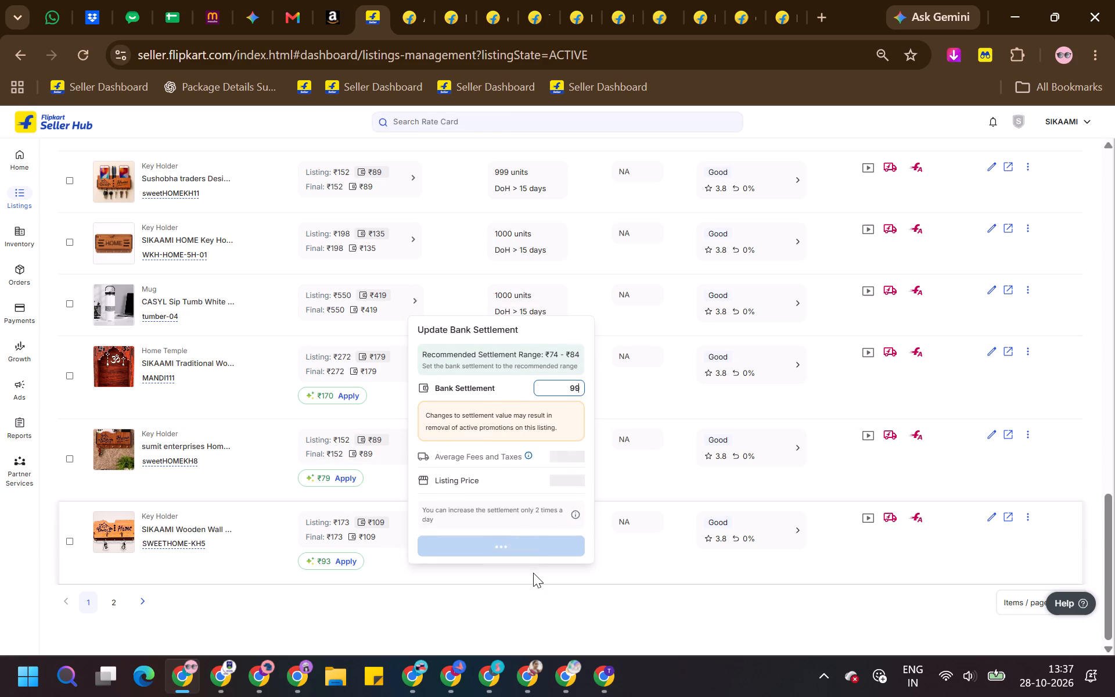
pyautogui.click(533, 573)
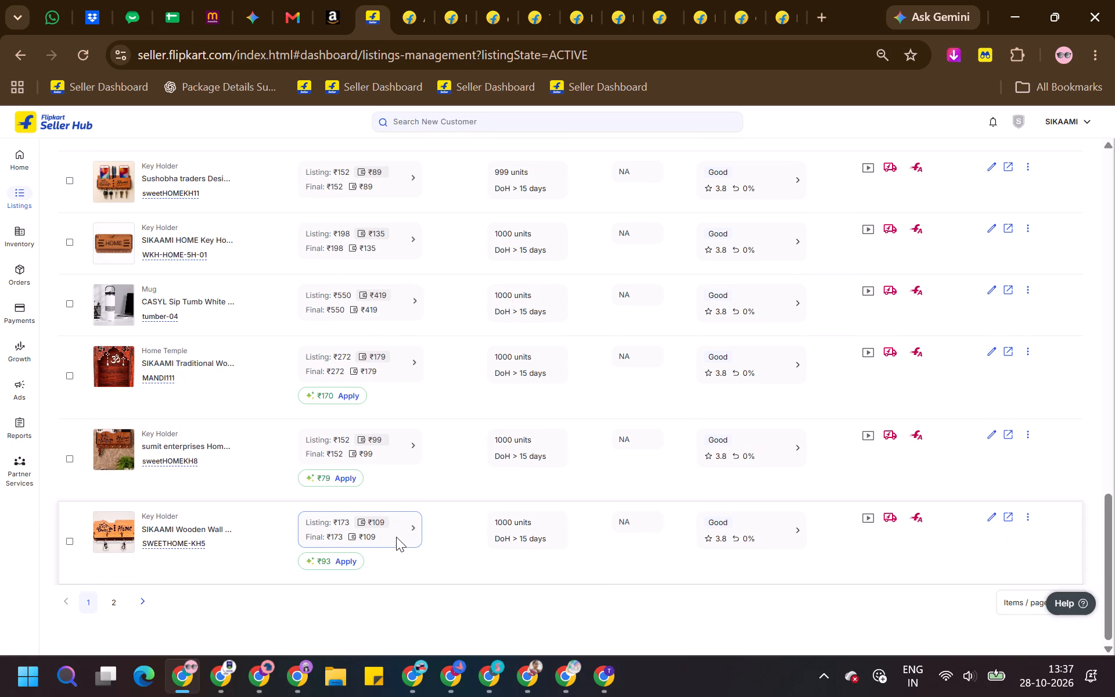
# Set the bank settlement of the SIKAAMI Wooden Wall key holder SWEETHOME-KH5 to ₹125 and apply it.
pyautogui.click(400, 523)
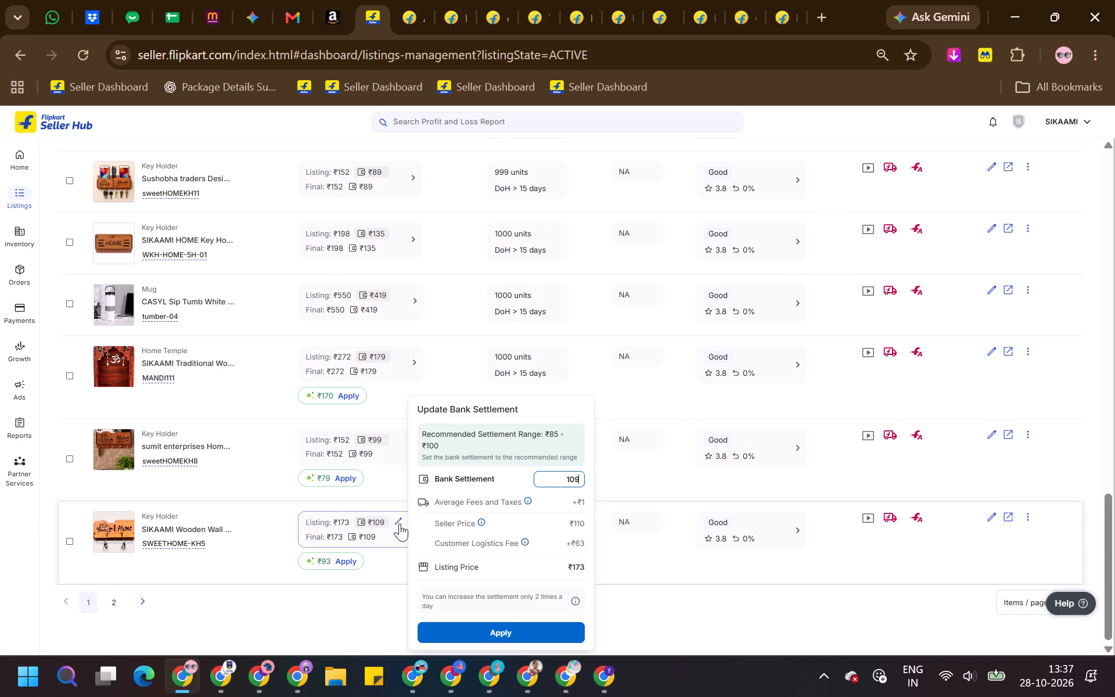
pyautogui.press('BackSpace')
pyautogui.press('BackSpace')
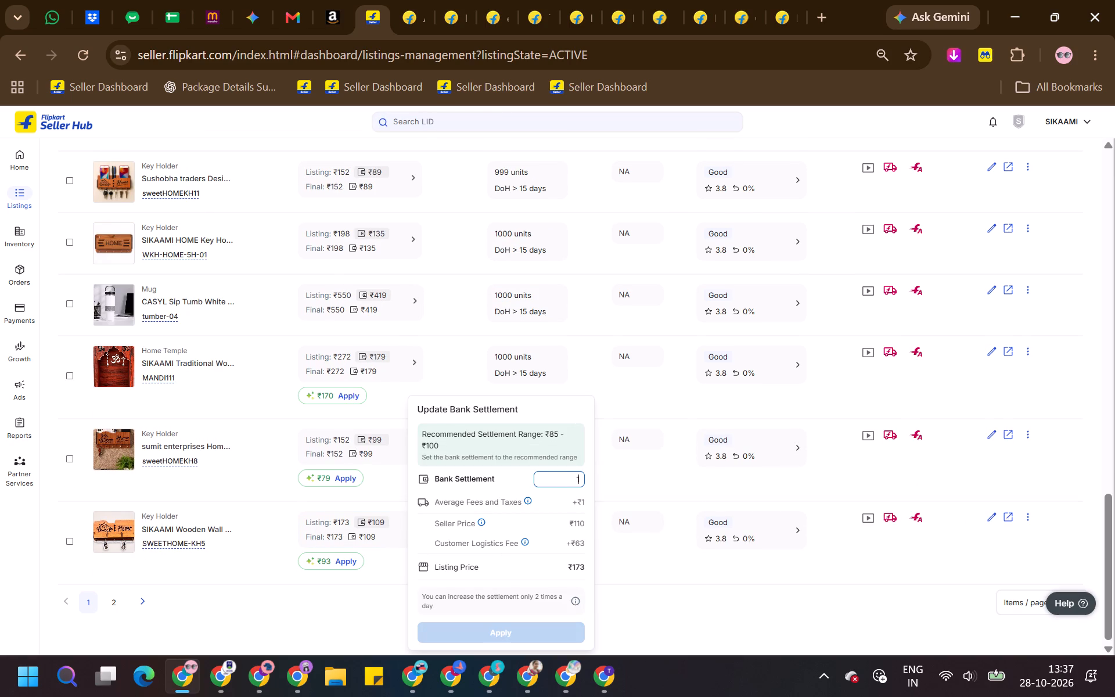
pyautogui.write('29')
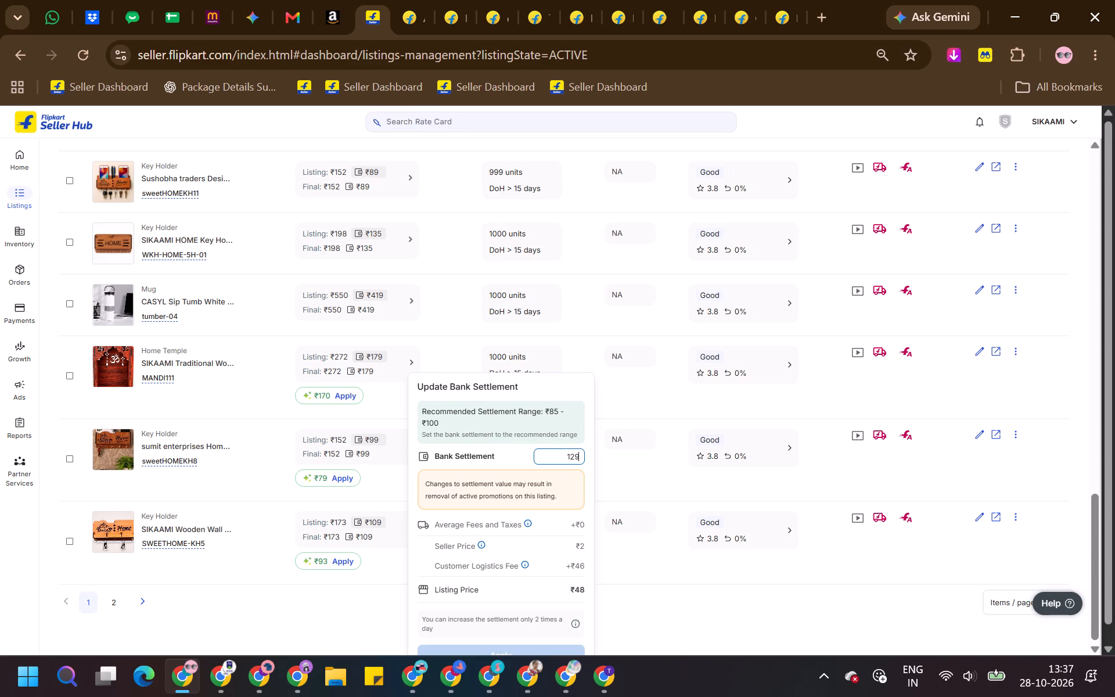
pyautogui.press('BackSpace')
pyautogui.press('5')
pyautogui.click(566, 650)
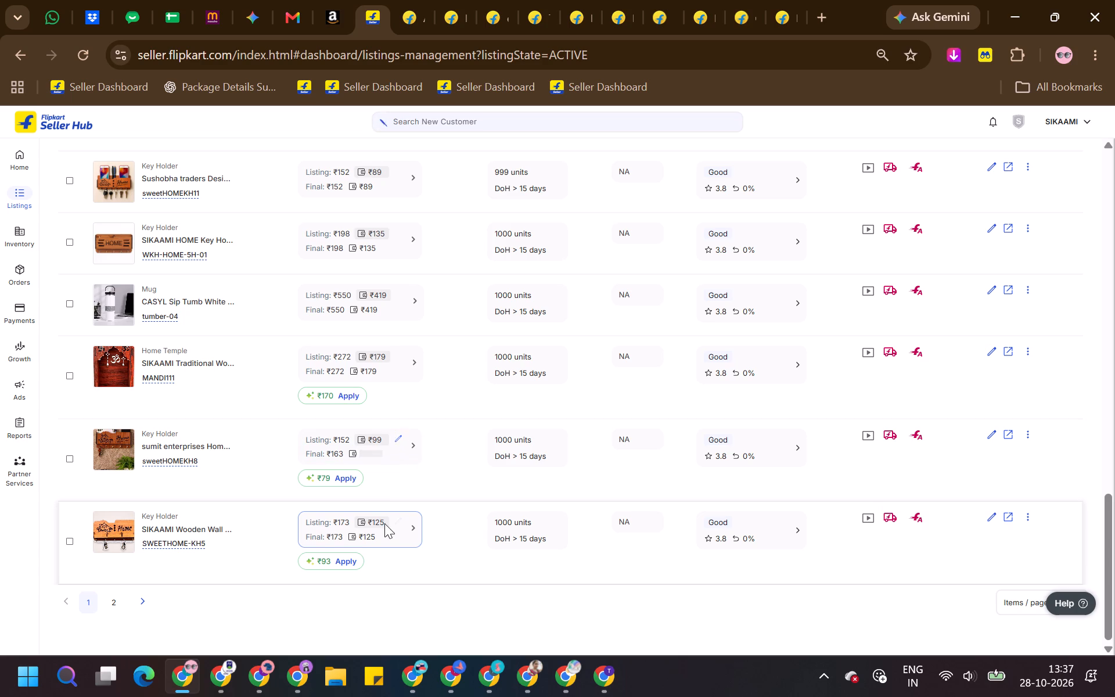
# Raise the bank settlement of key holder SWEETHOME-KH5 to ₹135 and apply it.
pyautogui.click(399, 518)
pyautogui.press('Left')
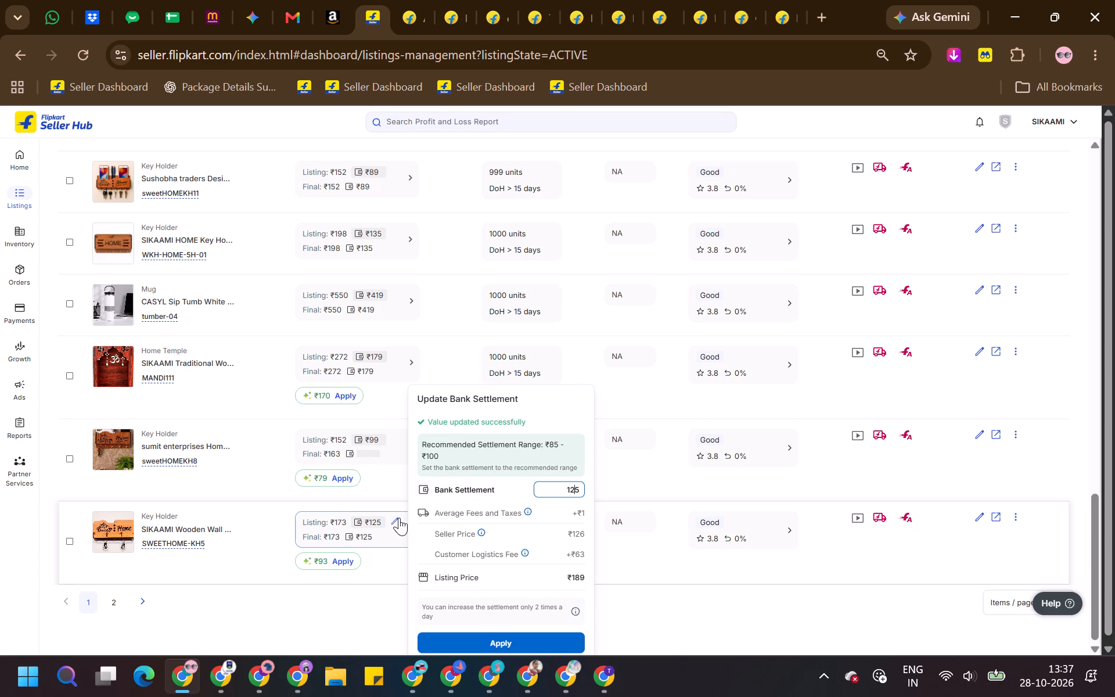
pyautogui.press('BackSpace')
pyautogui.press('5')
pyautogui.press('BackSpace')
pyautogui.press('2')
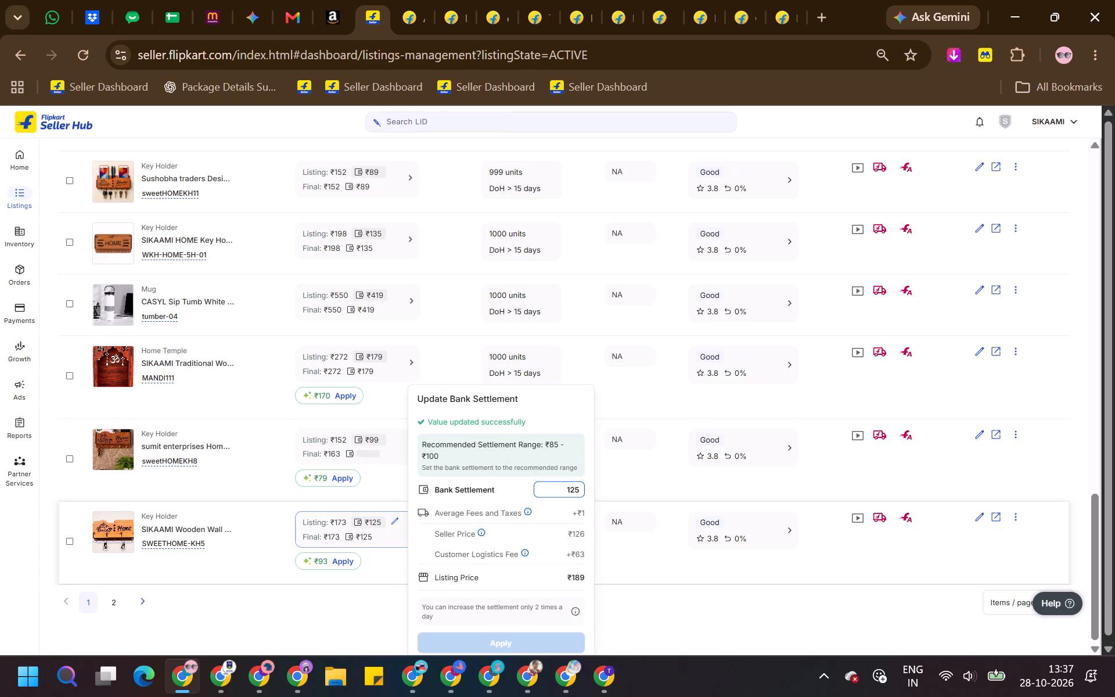
pyautogui.press('BackSpace')
pyautogui.press('3')
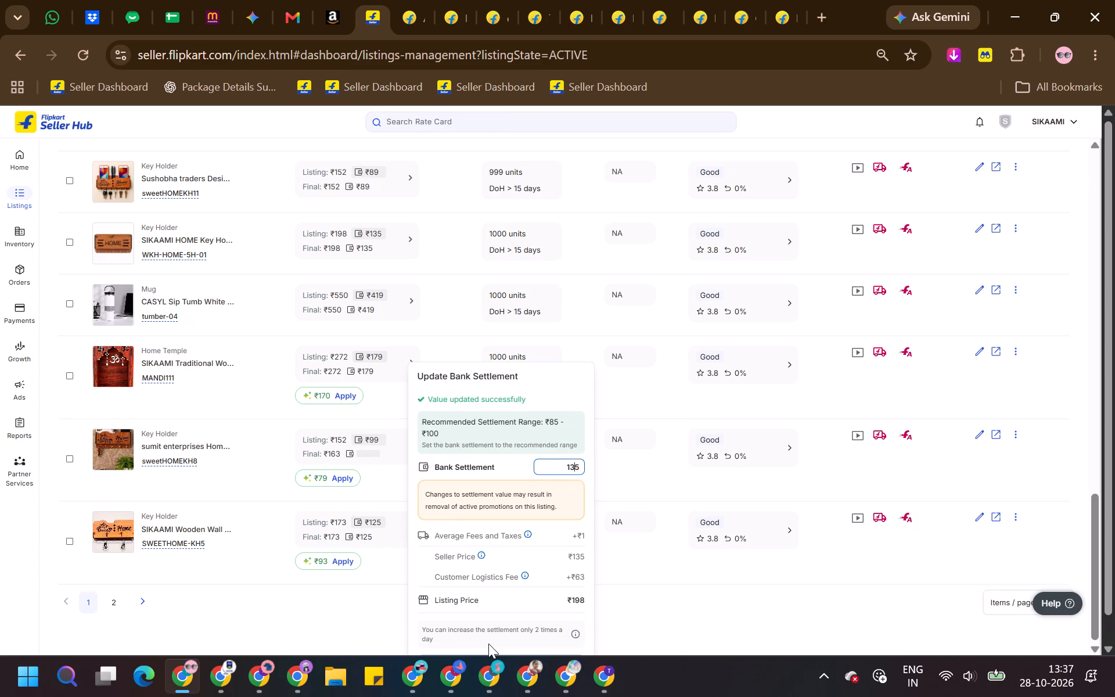
pyautogui.scroll(-4, 496, 633)
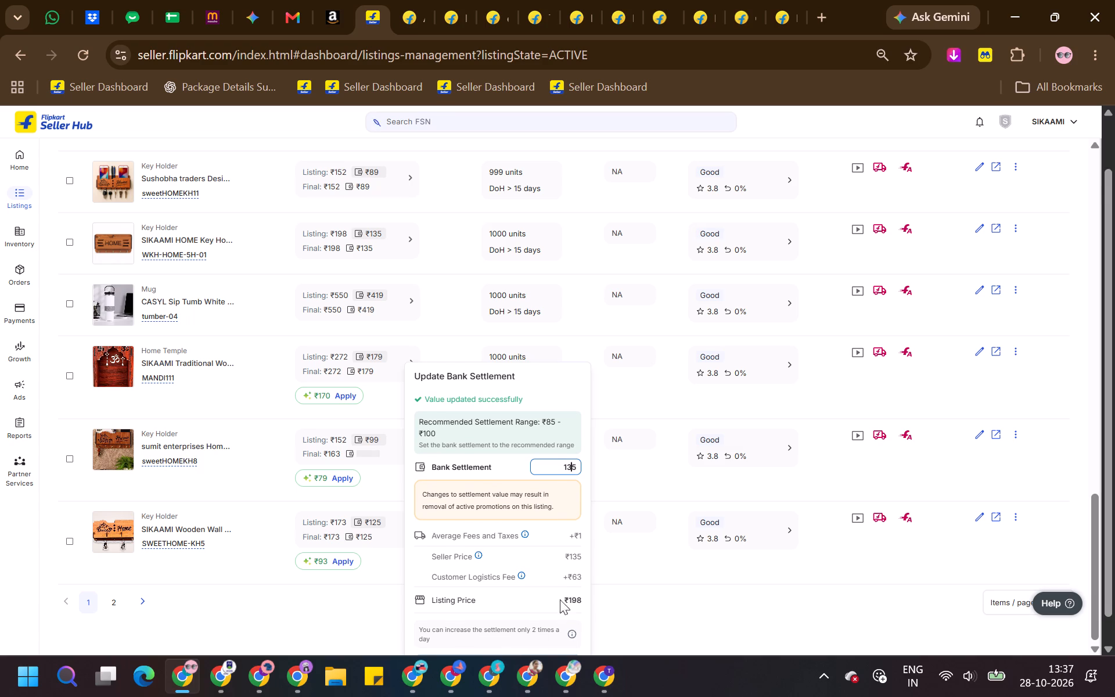
pyautogui.scroll(-4, 704, 505)
pyautogui.scroll(-11, 510, 646)
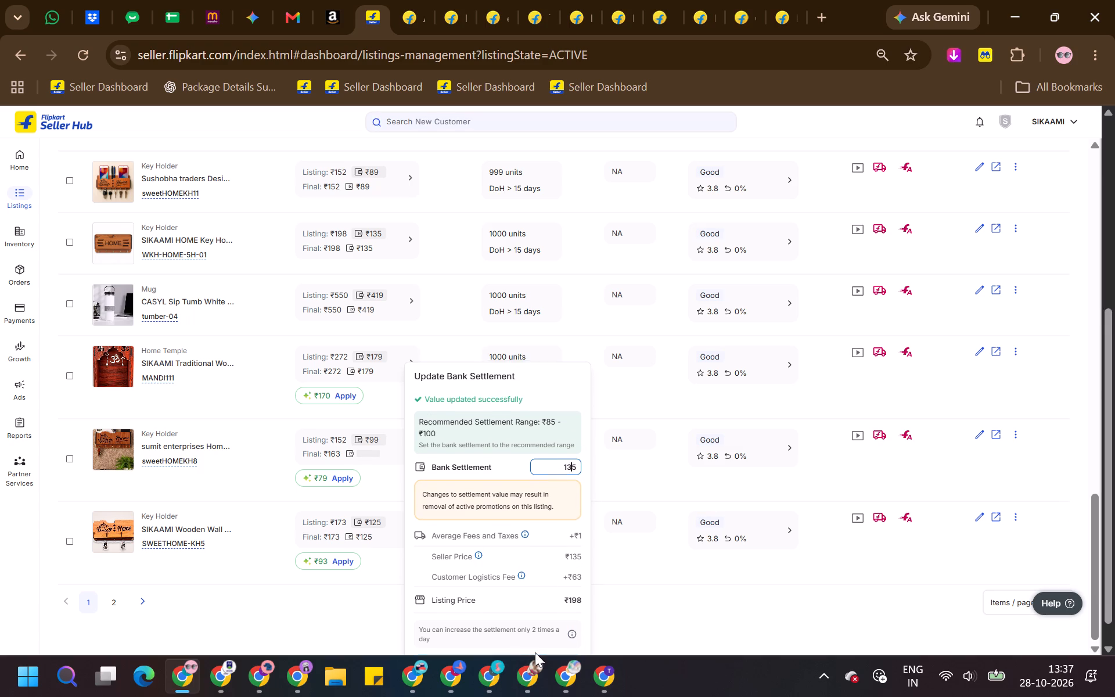
pyautogui.scroll(-2, 535, 652)
pyautogui.doubleClick(559, 648)
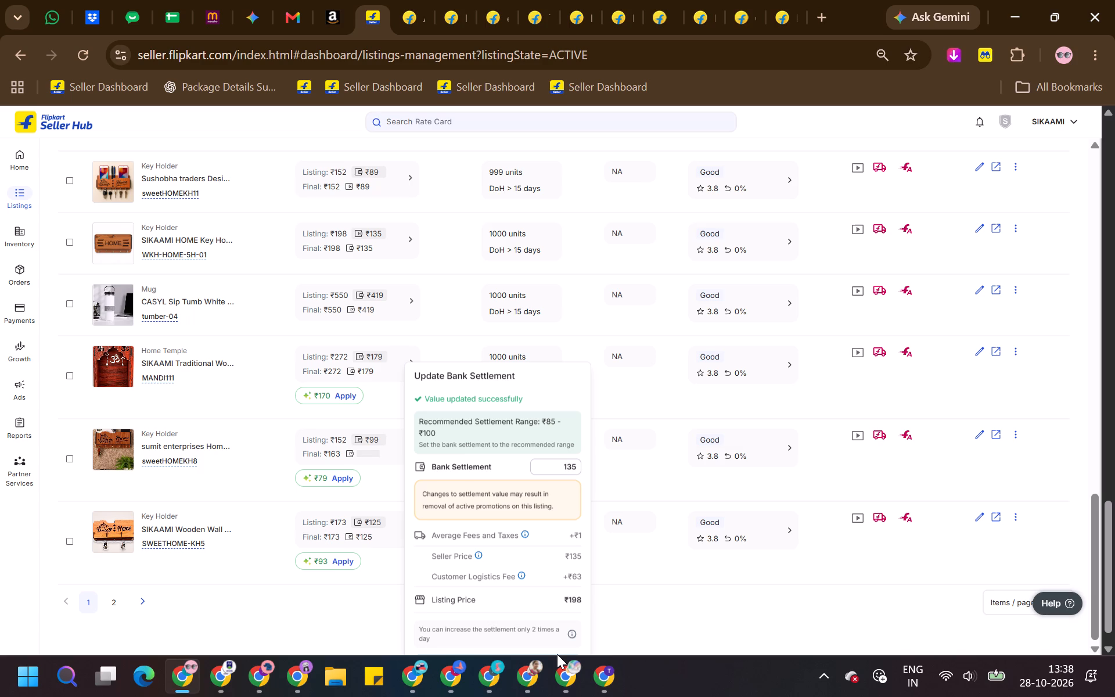
pyautogui.scroll(-1, 564, 646)
pyautogui.scroll(-2, 742, 612)
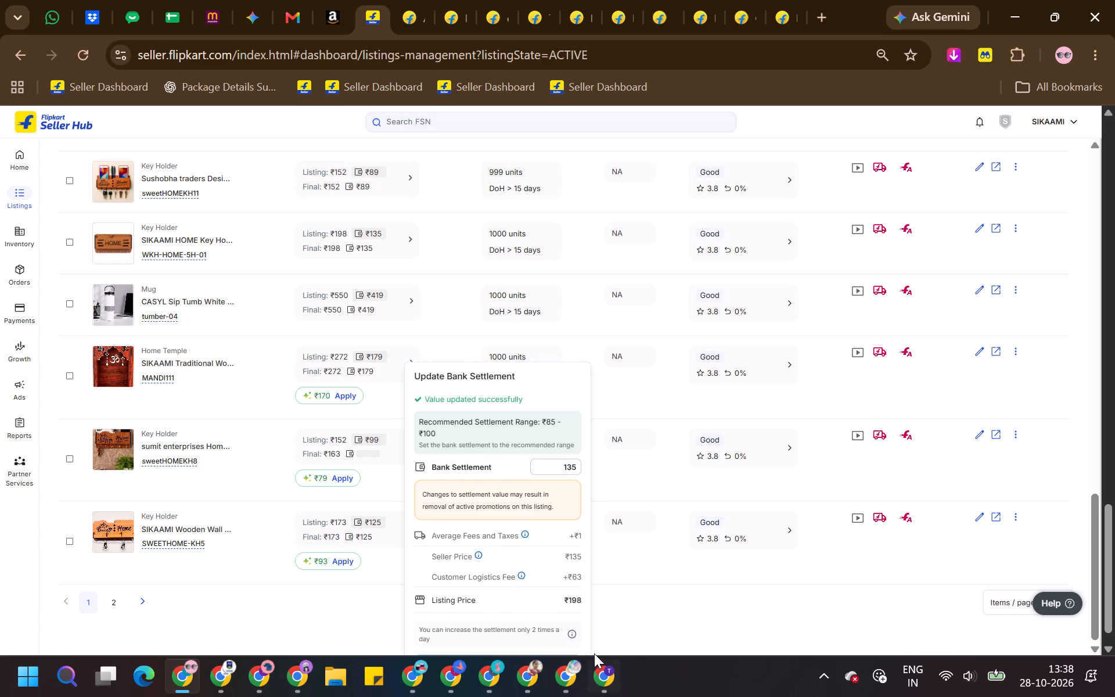
pyautogui.click(571, 655)
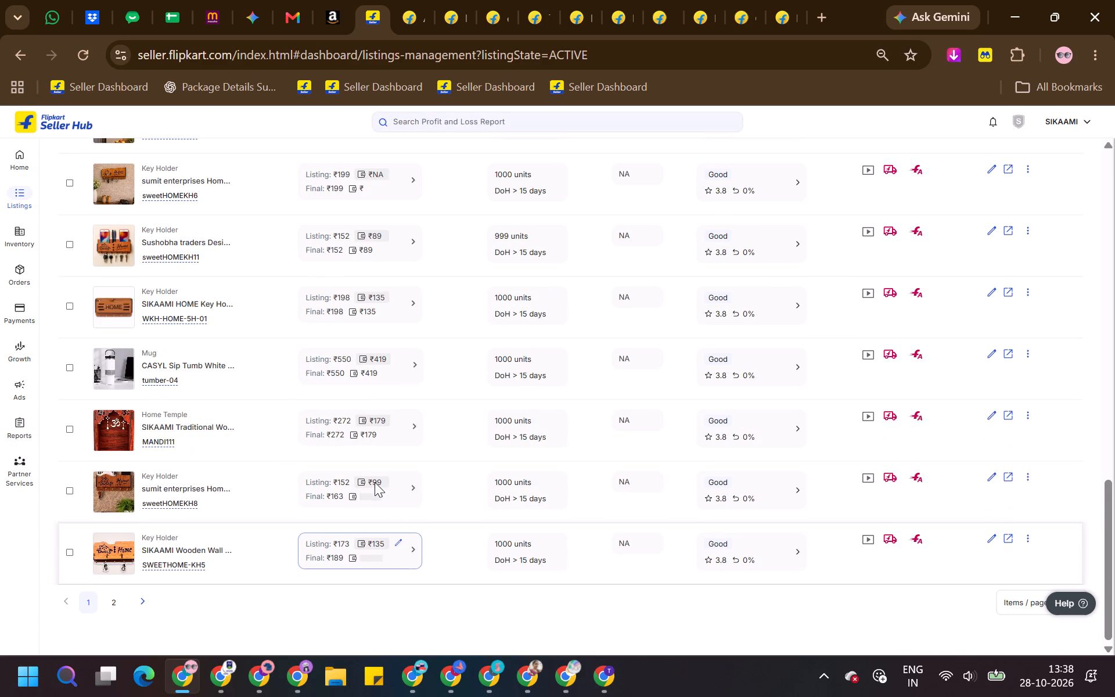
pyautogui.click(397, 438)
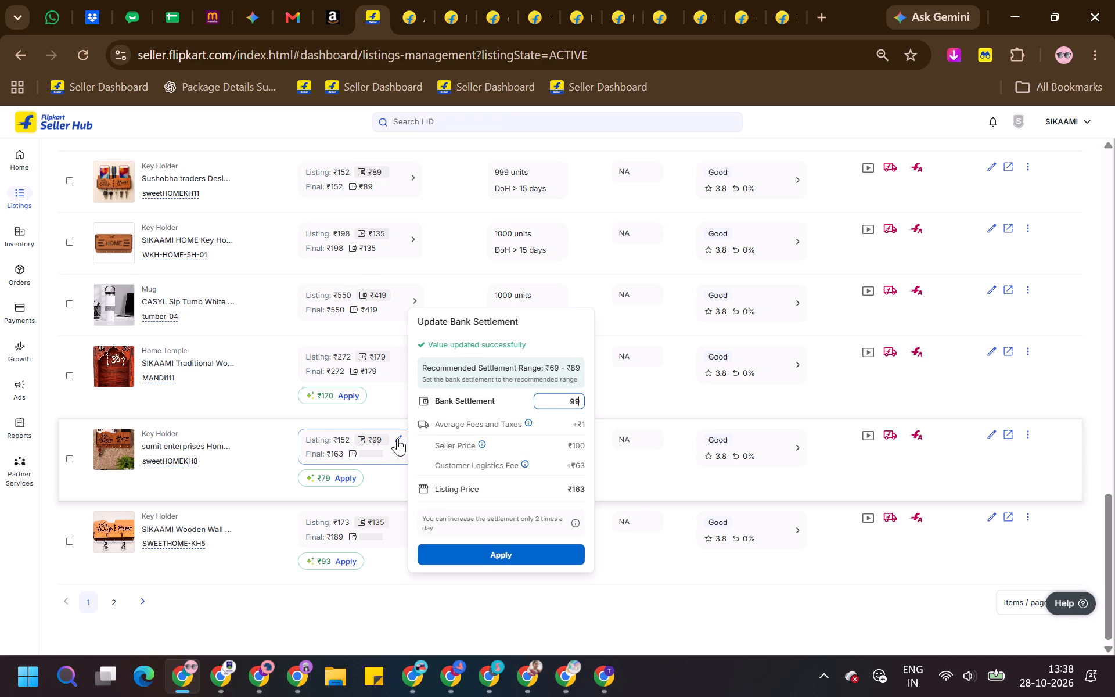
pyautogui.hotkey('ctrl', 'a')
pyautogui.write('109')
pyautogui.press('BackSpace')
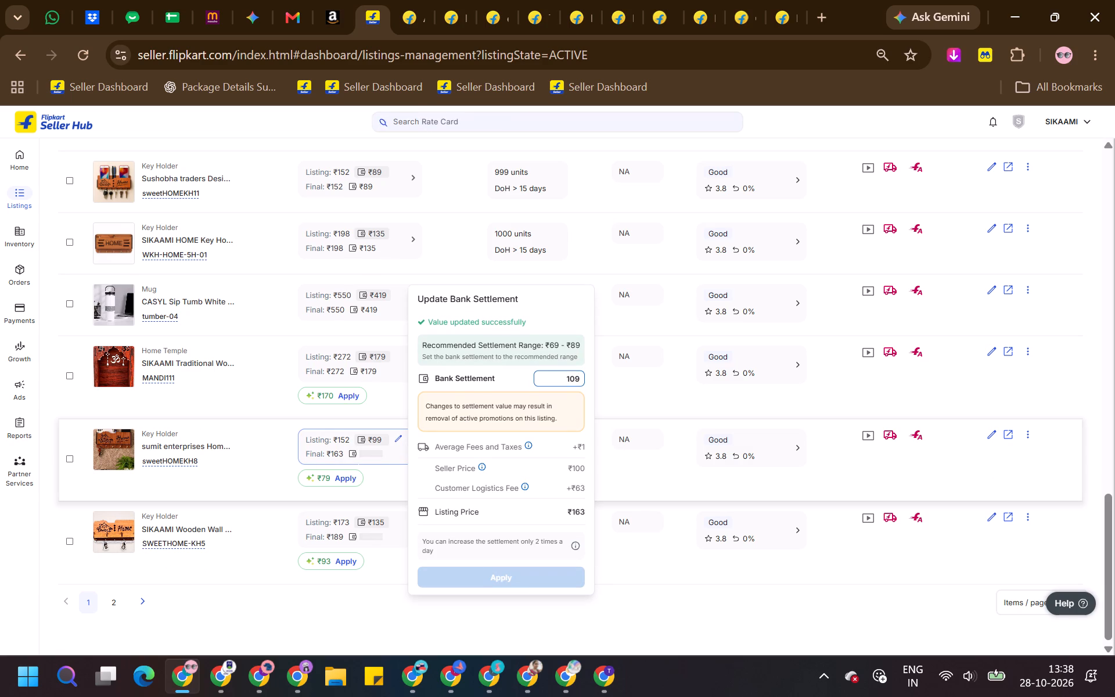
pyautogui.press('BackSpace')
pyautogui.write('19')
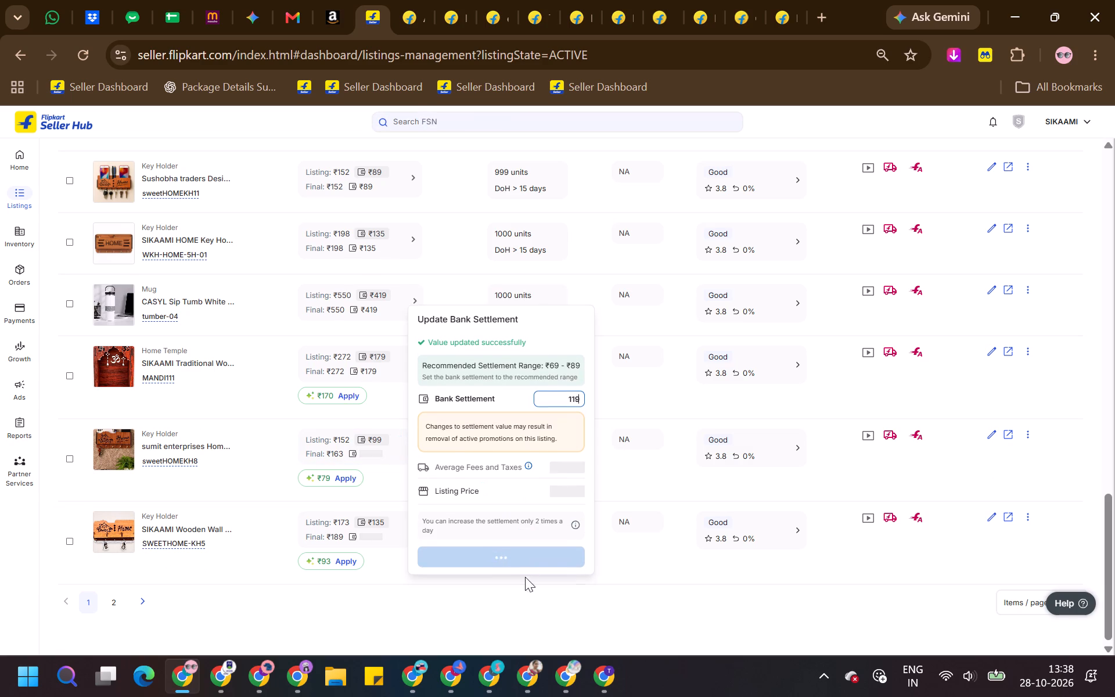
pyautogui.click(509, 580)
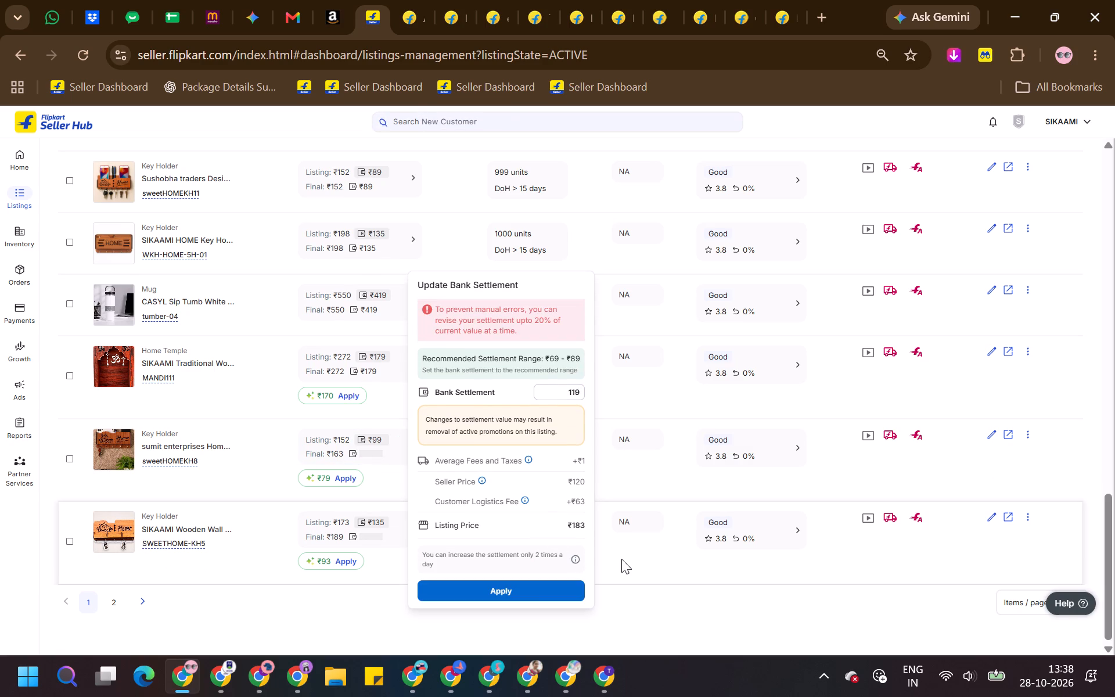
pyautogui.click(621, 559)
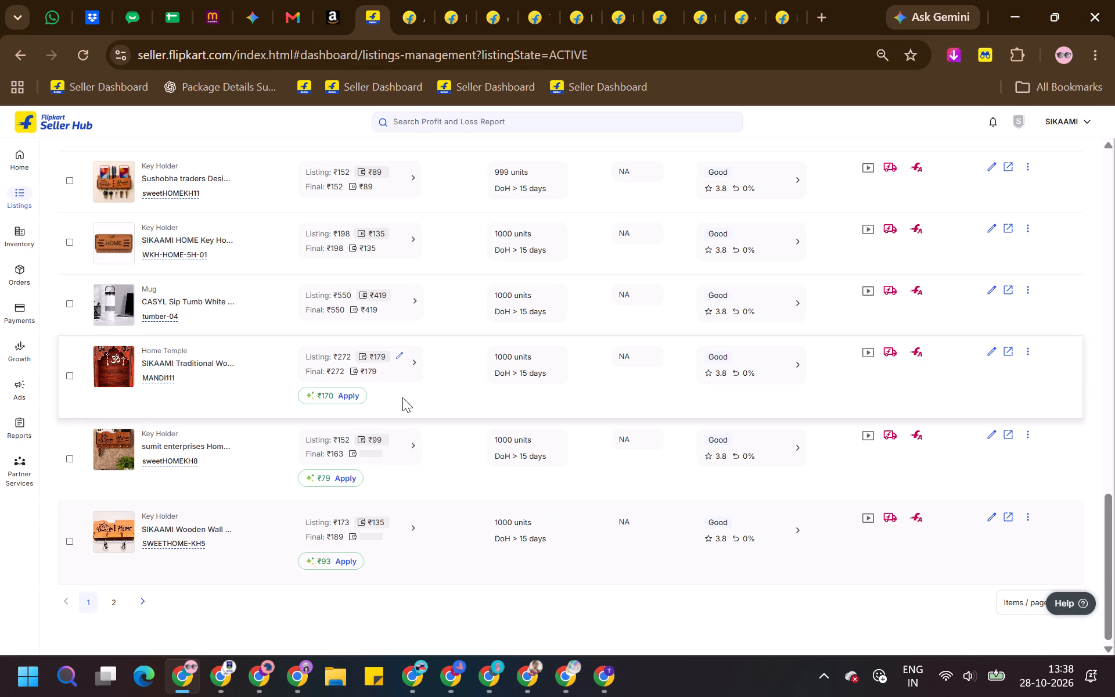
pyautogui.scroll(1, 402, 392)
pyautogui.scroll(1, 405, 335)
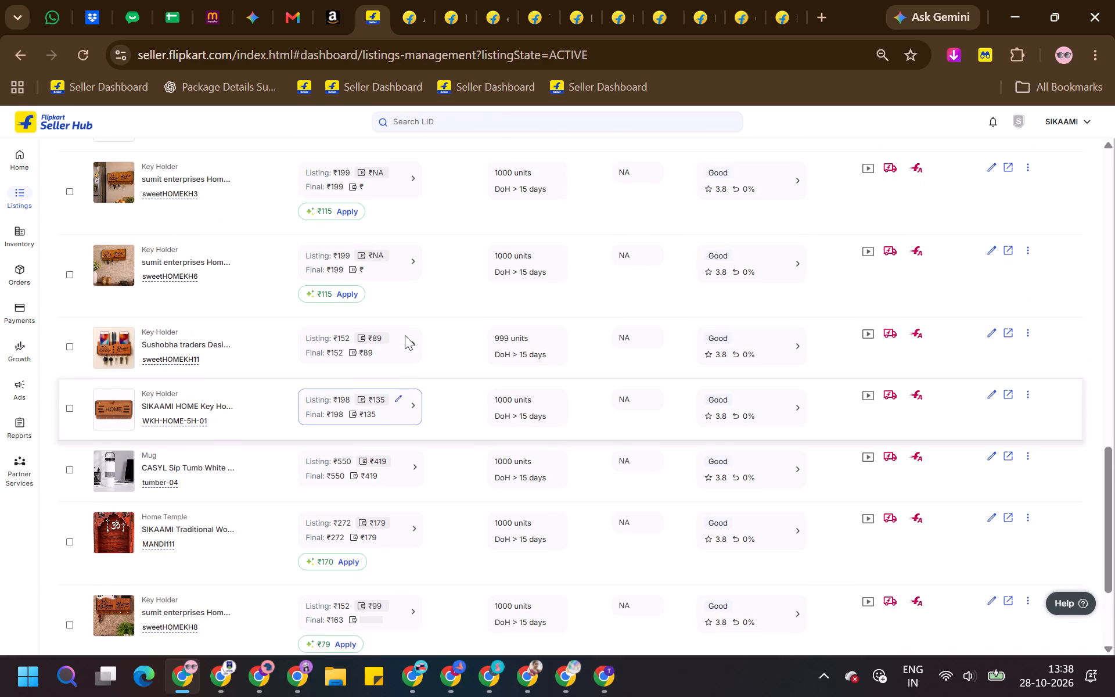
pyautogui.click(398, 346)
pyautogui.press('BackSpace')
pyautogui.press('BackSpace')
pyautogui.write('99')
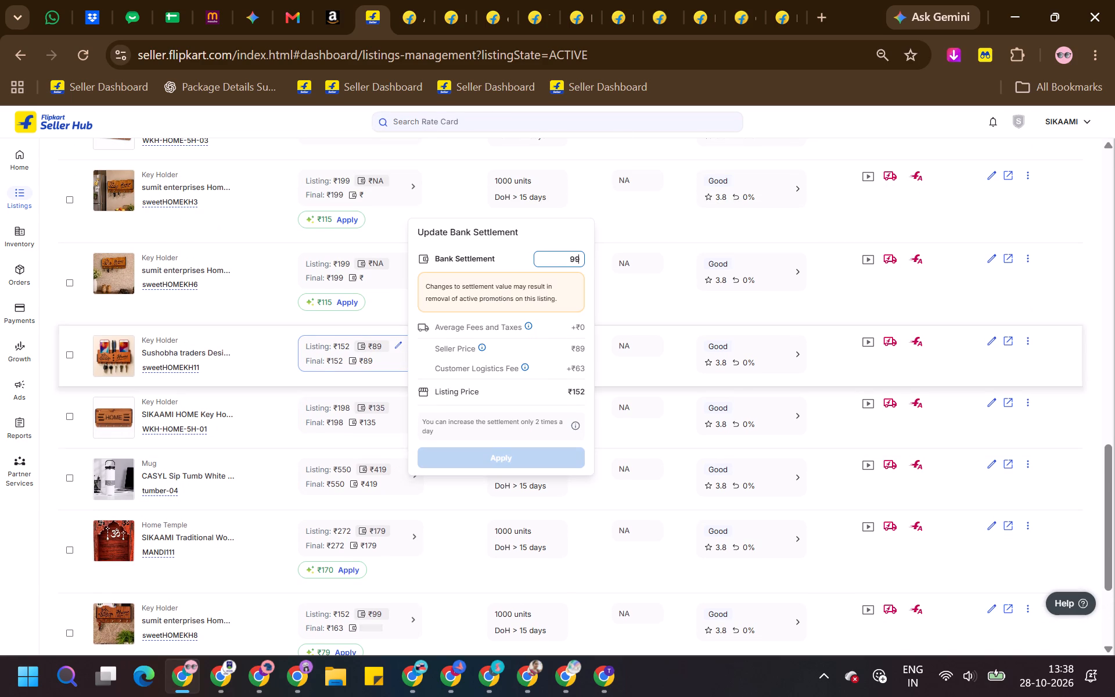
pyautogui.click(474, 451)
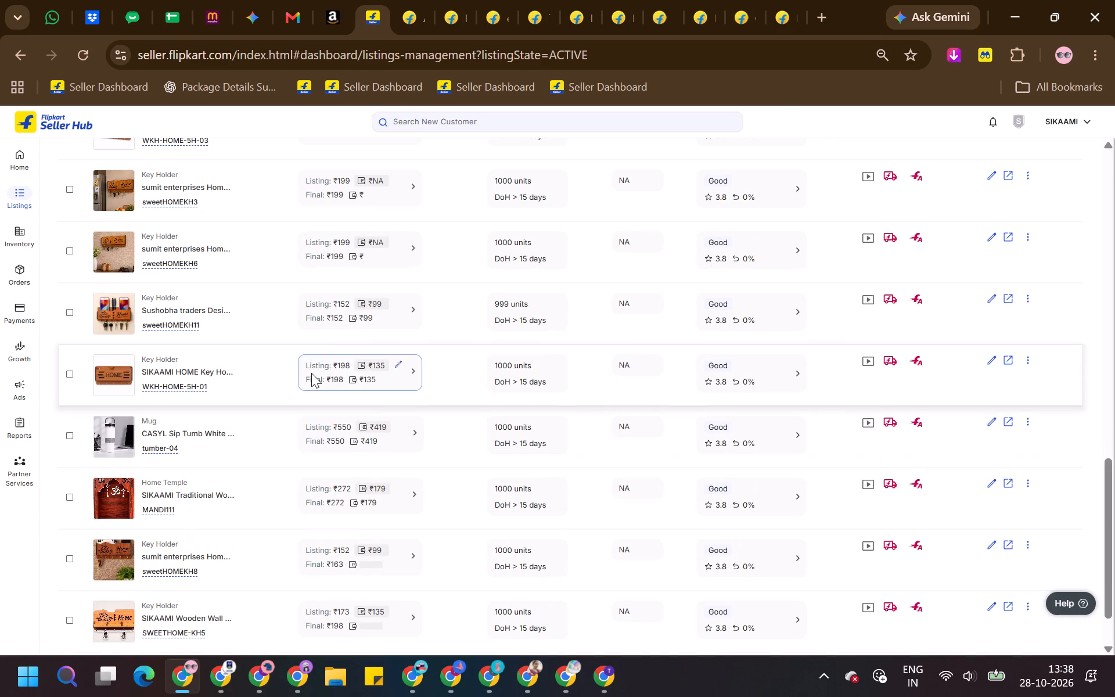
# Look over the remaining SIKAAMI listings, and switch to the MEETONLINEZONE account window to view its active mop cleaning wipe listings.
pyautogui.scroll(2, 311, 373)
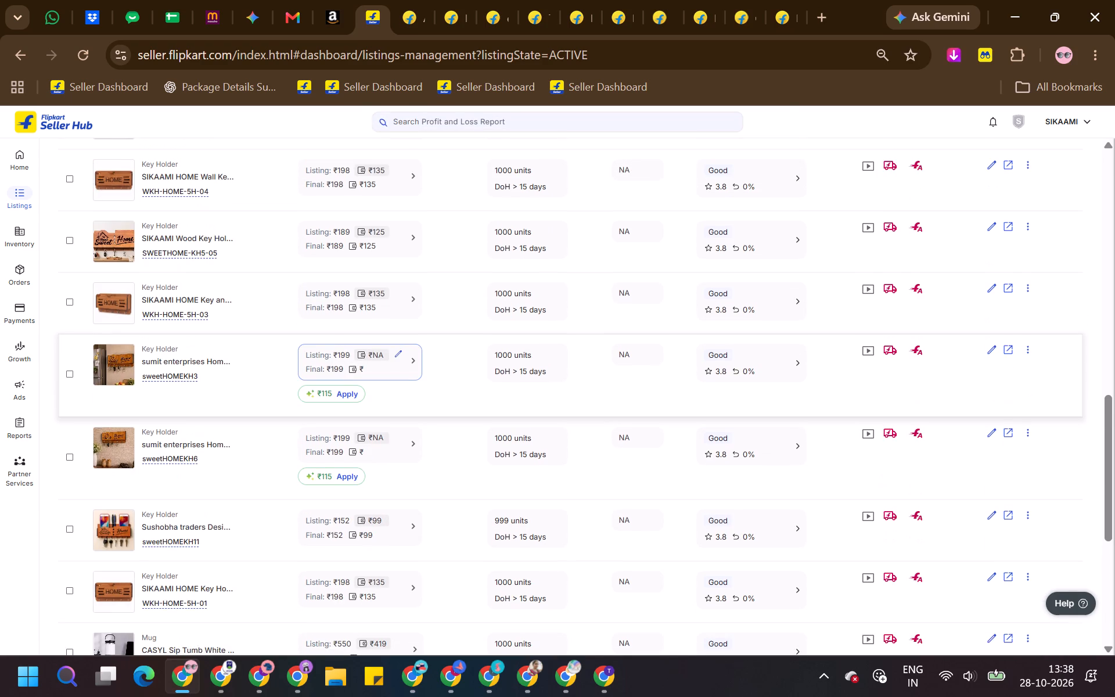
pyautogui.scroll(3, 311, 373)
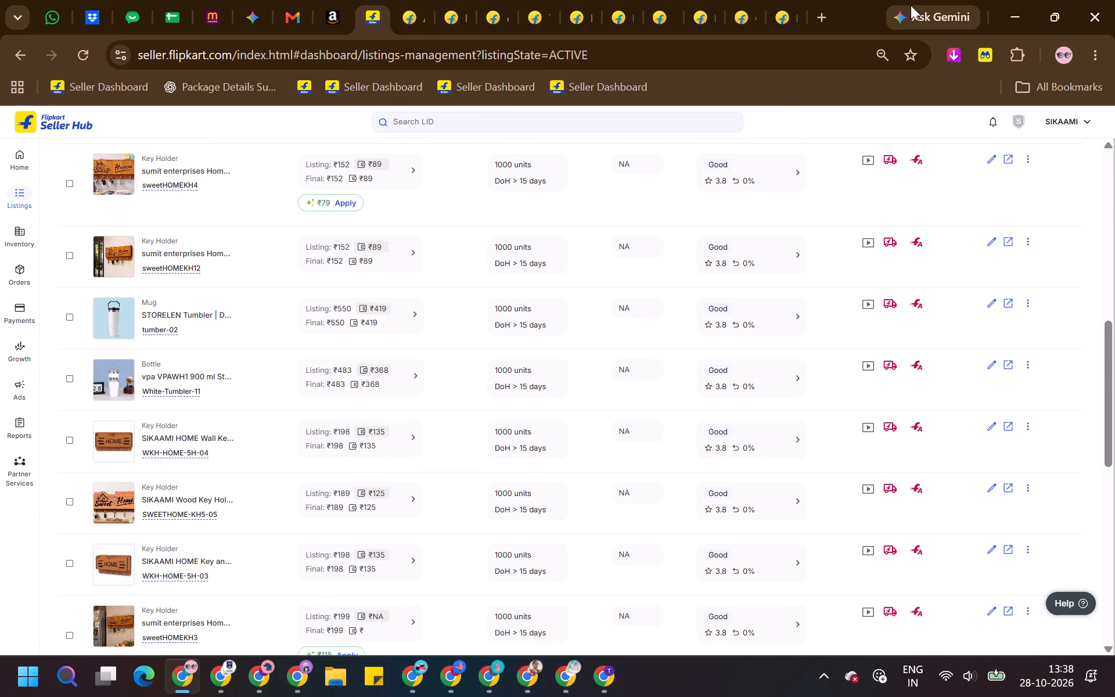
pyautogui.click(1008, 13)
pyautogui.scroll(6, 574, 391)
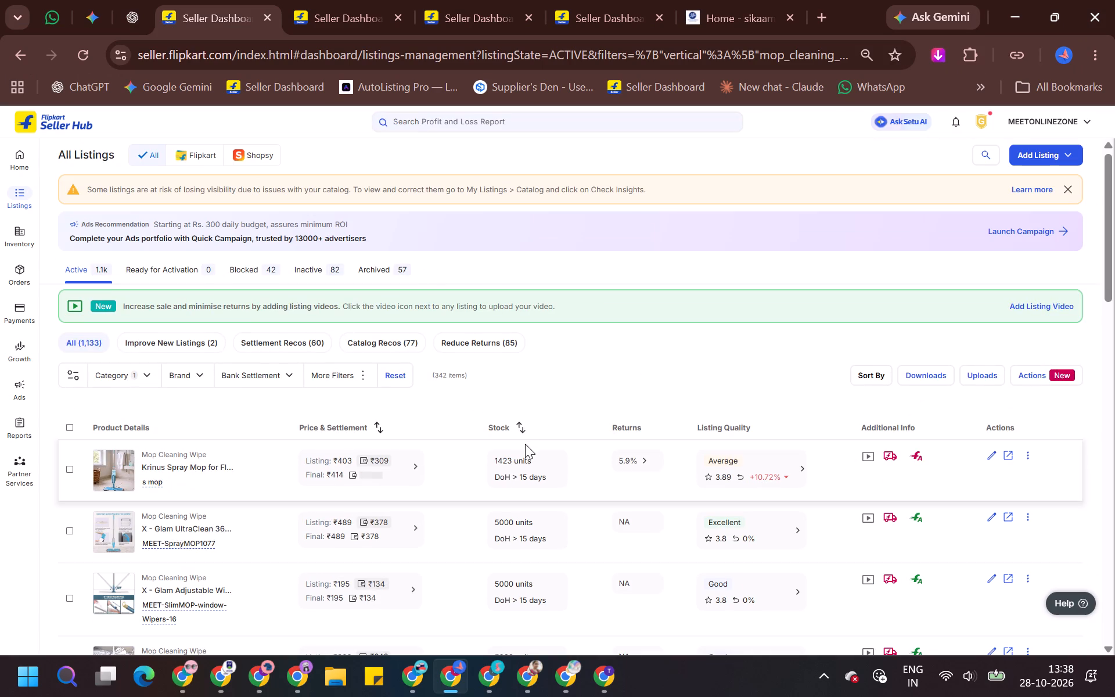
pyautogui.scroll(-1, 607, 387)
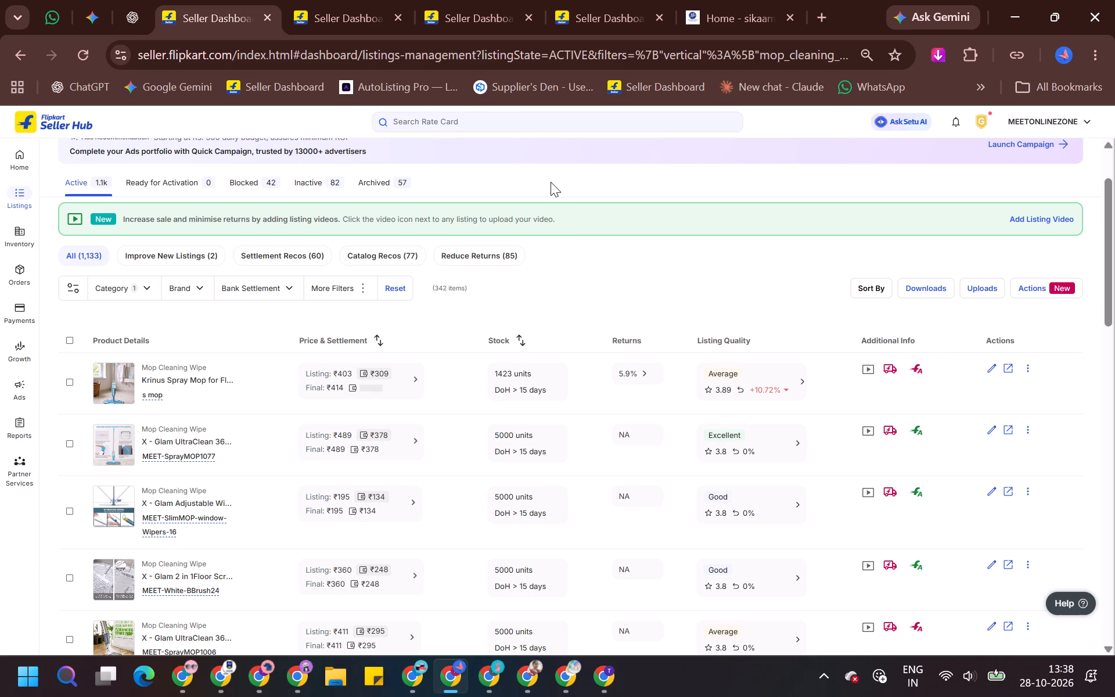
# Close the browser tab holding the sikaami Home page.
pyautogui.click(796, 17)
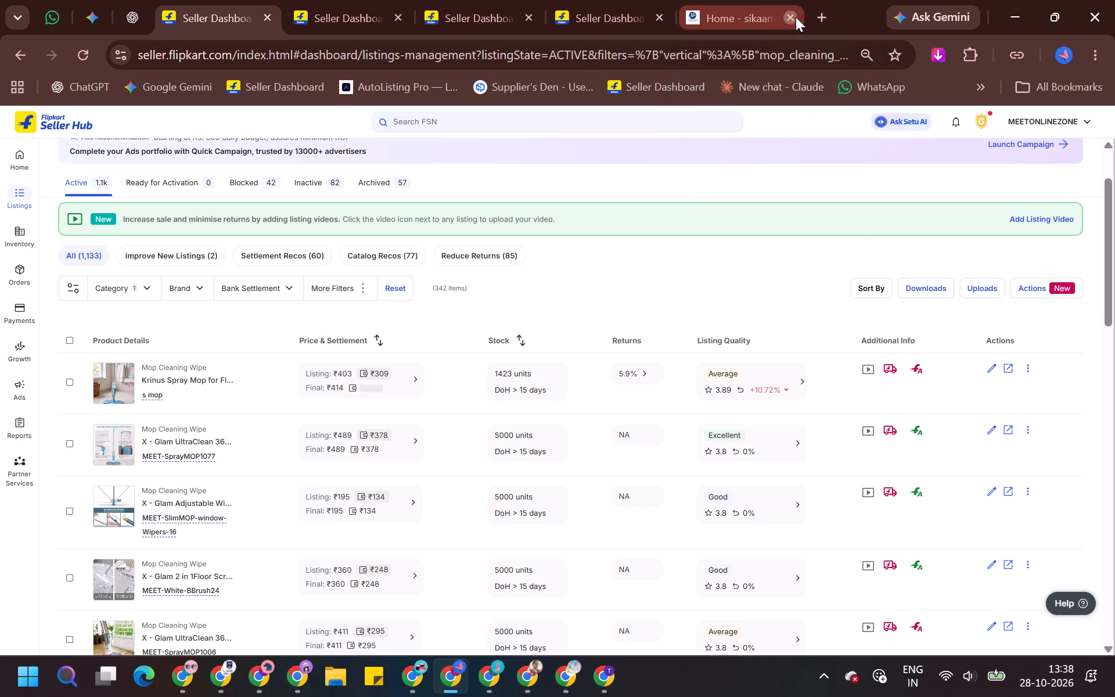
# Increase the number of mop cleaning wipe listings shown per page in the active listings.
pyautogui.scroll(-3, 779, 297)
pyautogui.scroll(9, 676, 349)
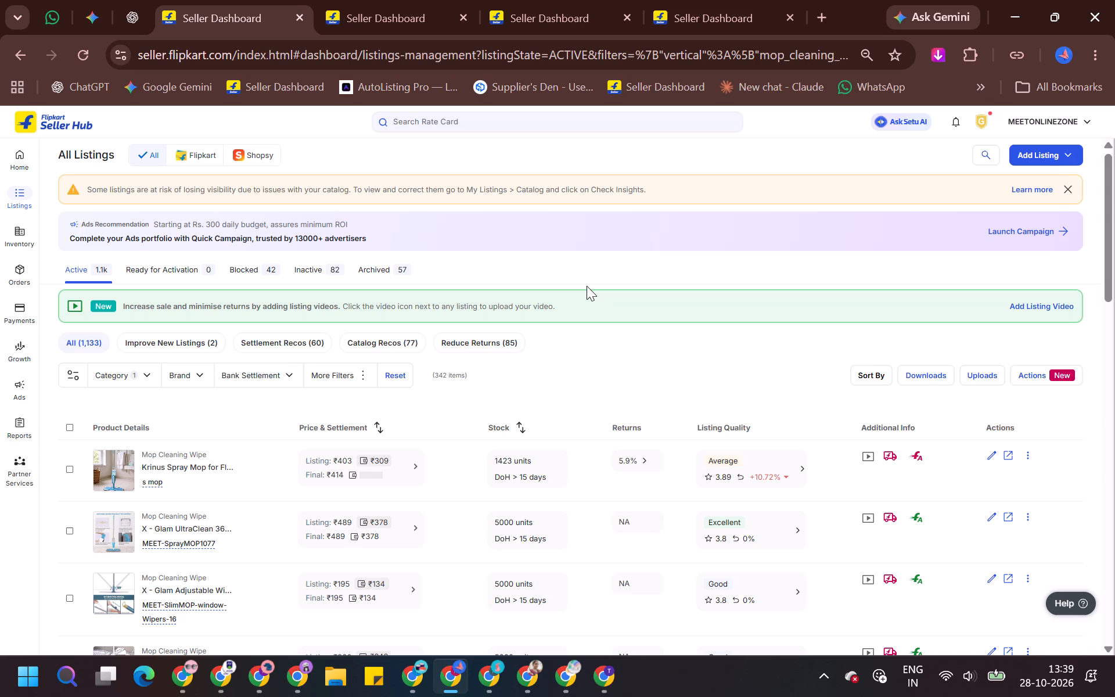
pyautogui.scroll(-1, 587, 286)
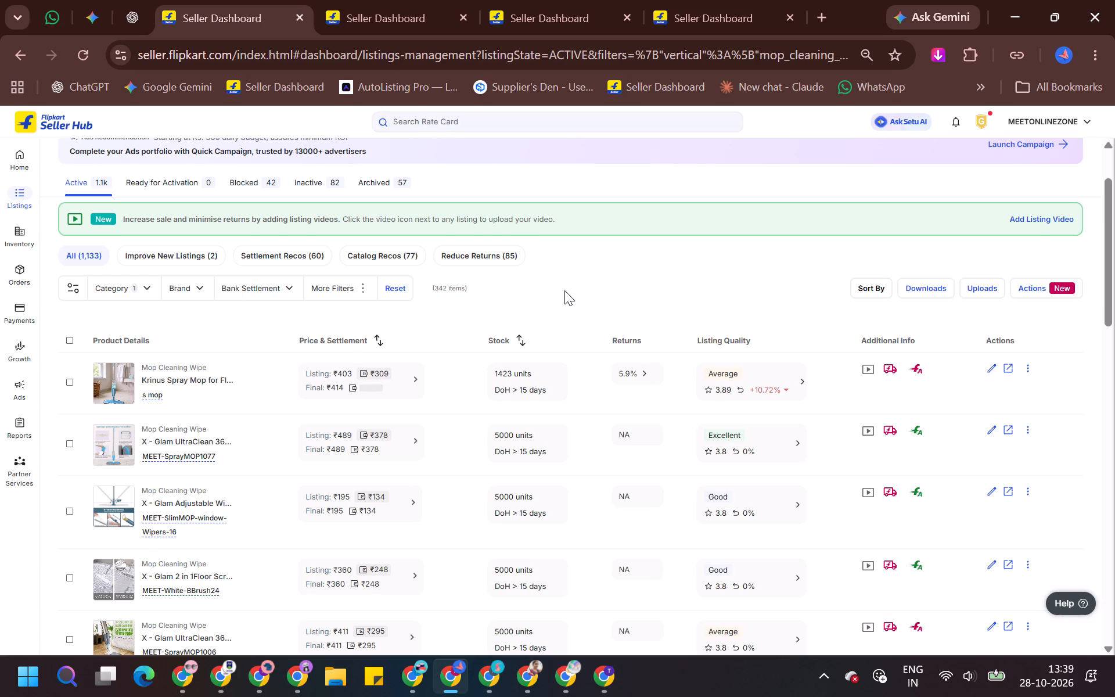
pyautogui.scroll(-3, 564, 290)
pyautogui.scroll(4, 568, 300)
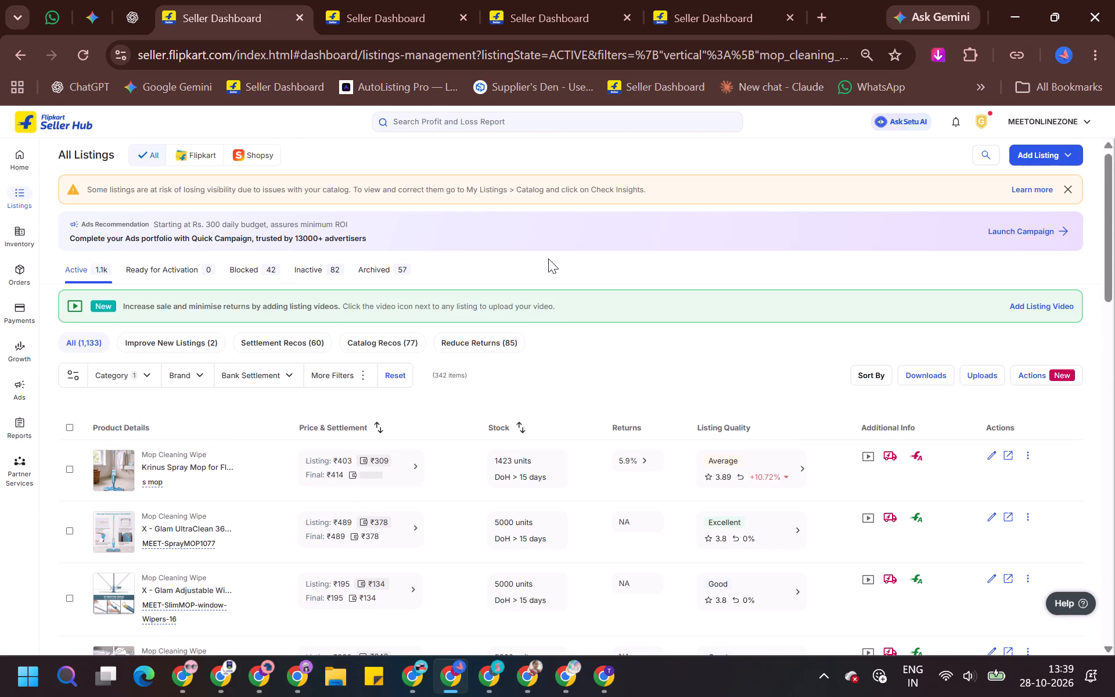
pyautogui.scroll(-2, 459, 288)
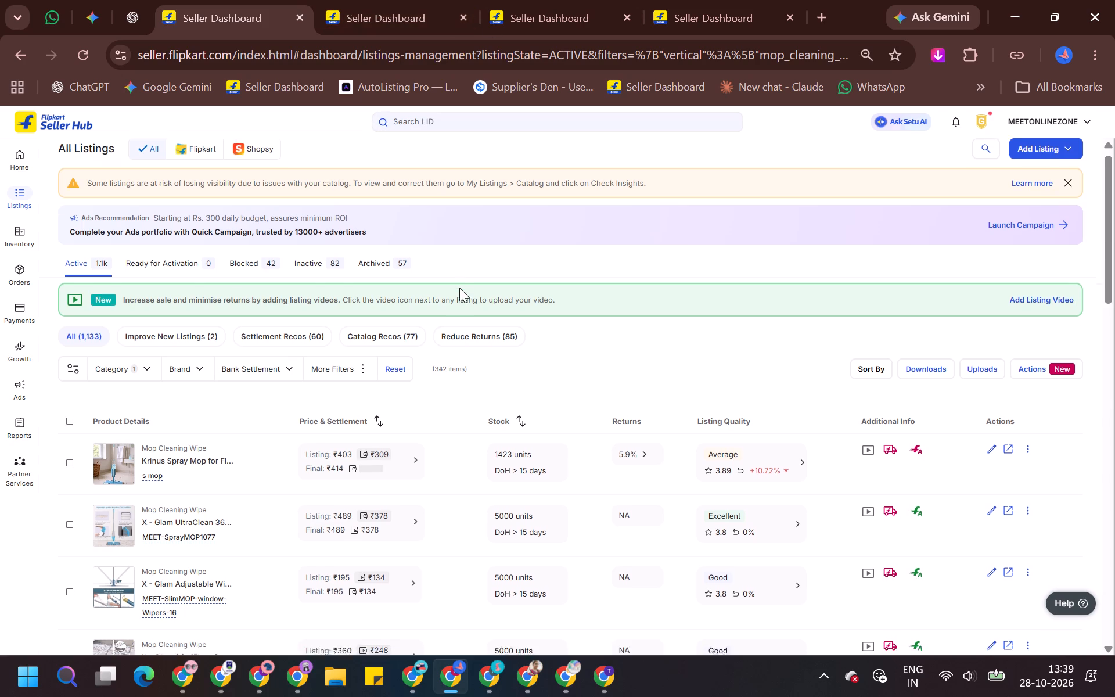
pyautogui.scroll(-6, 459, 288)
pyautogui.scroll(-10, 430, 427)
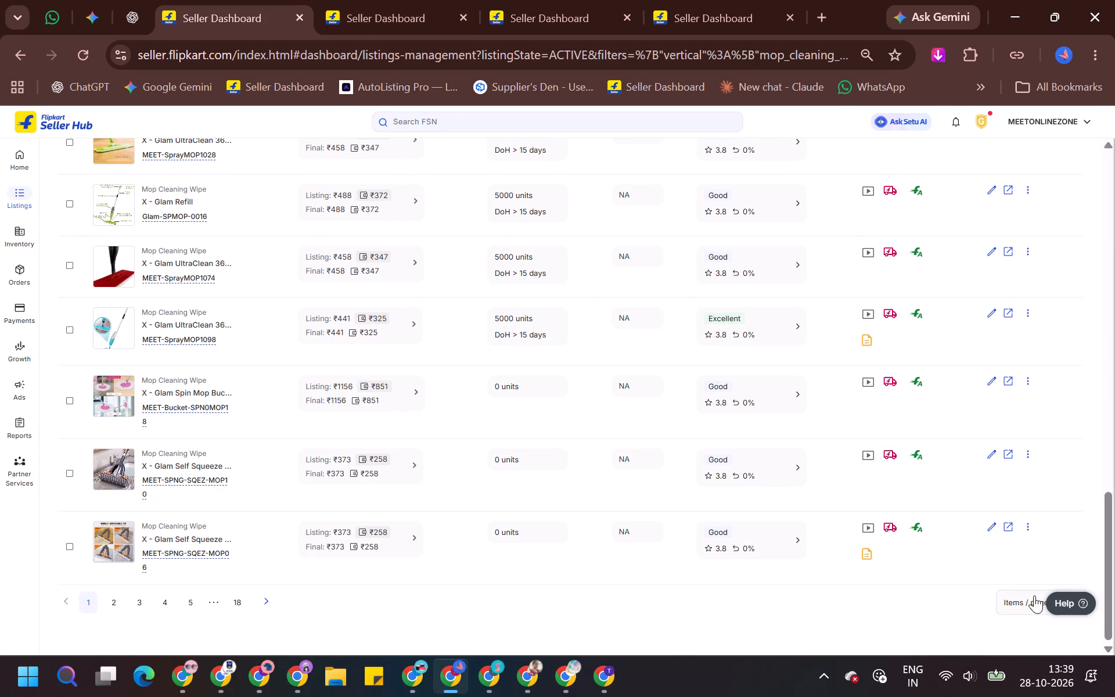
pyautogui.click(1022, 612)
pyautogui.click(1012, 574)
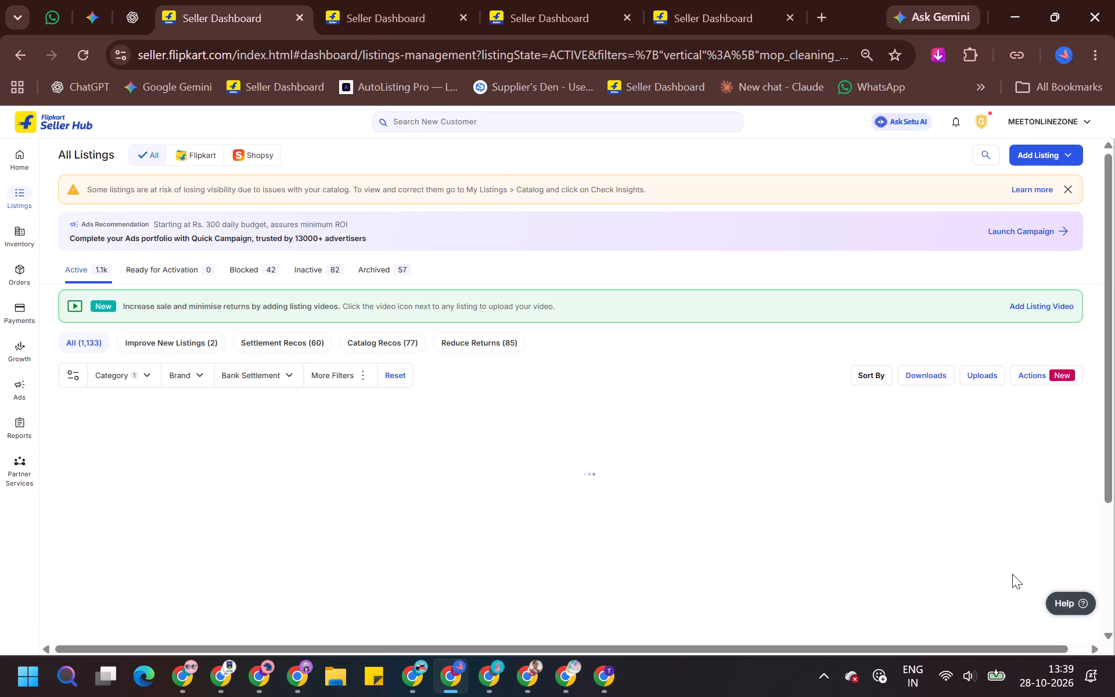
# Examine the prices, settlements, stock, returns and quality of the active mop cleaning wipe listings through the end of the first page.
pyautogui.scroll(-3, 444, 342)
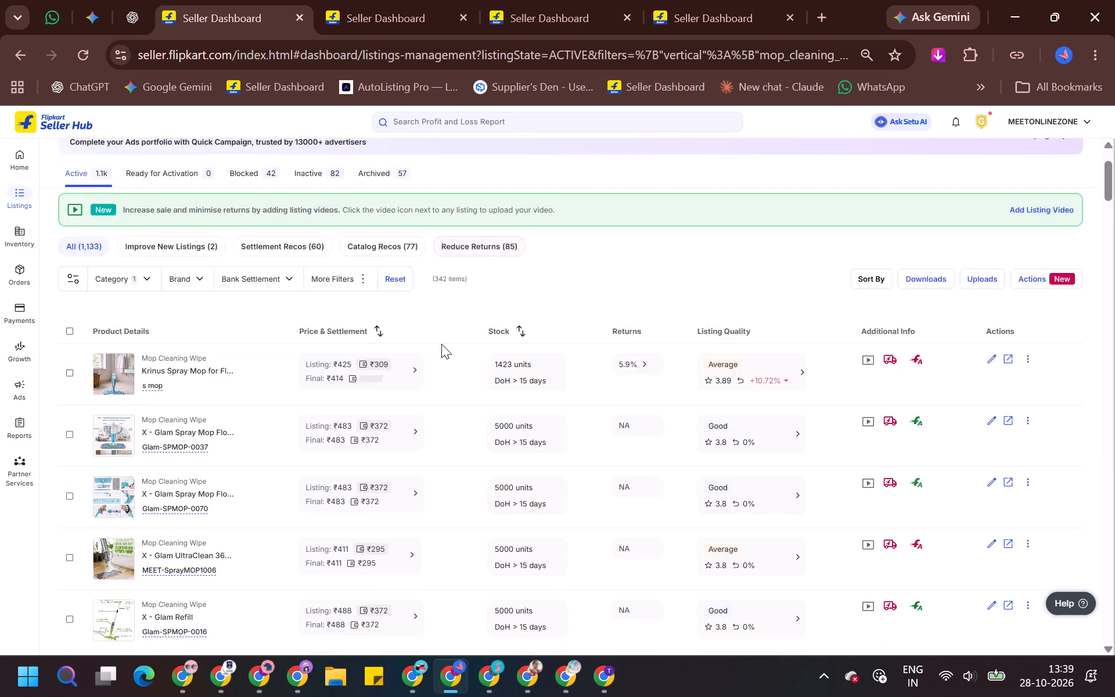
pyautogui.scroll(-6, 441, 344)
pyautogui.scroll(6, 441, 344)
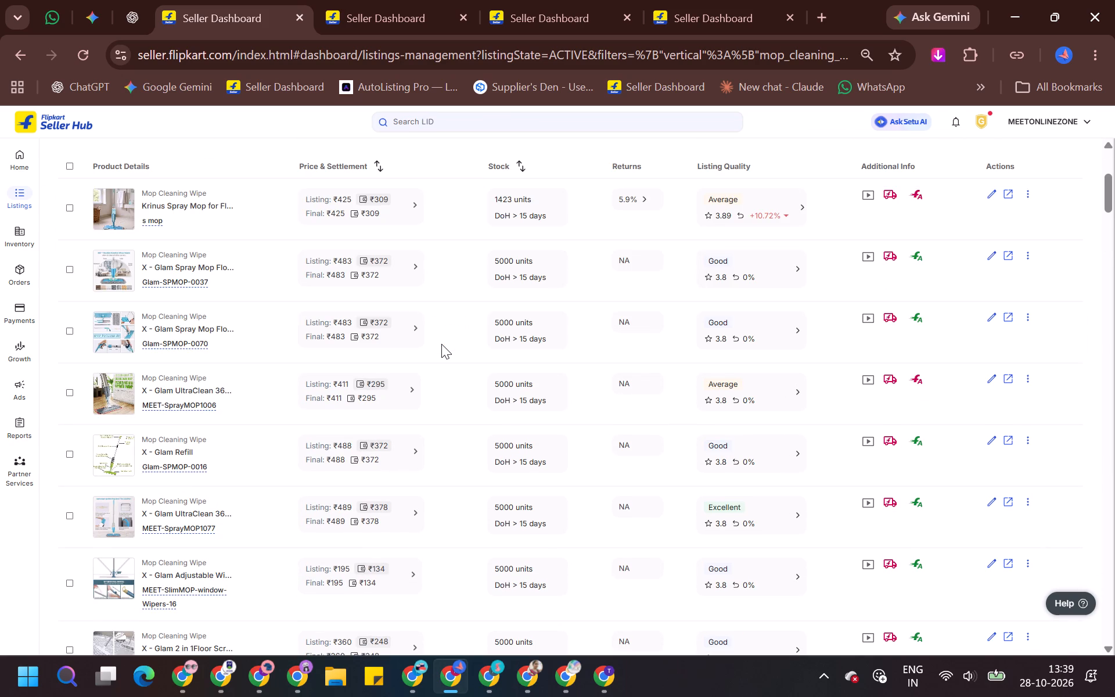
pyautogui.scroll(3, 441, 344)
pyautogui.scroll(-14, 441, 344)
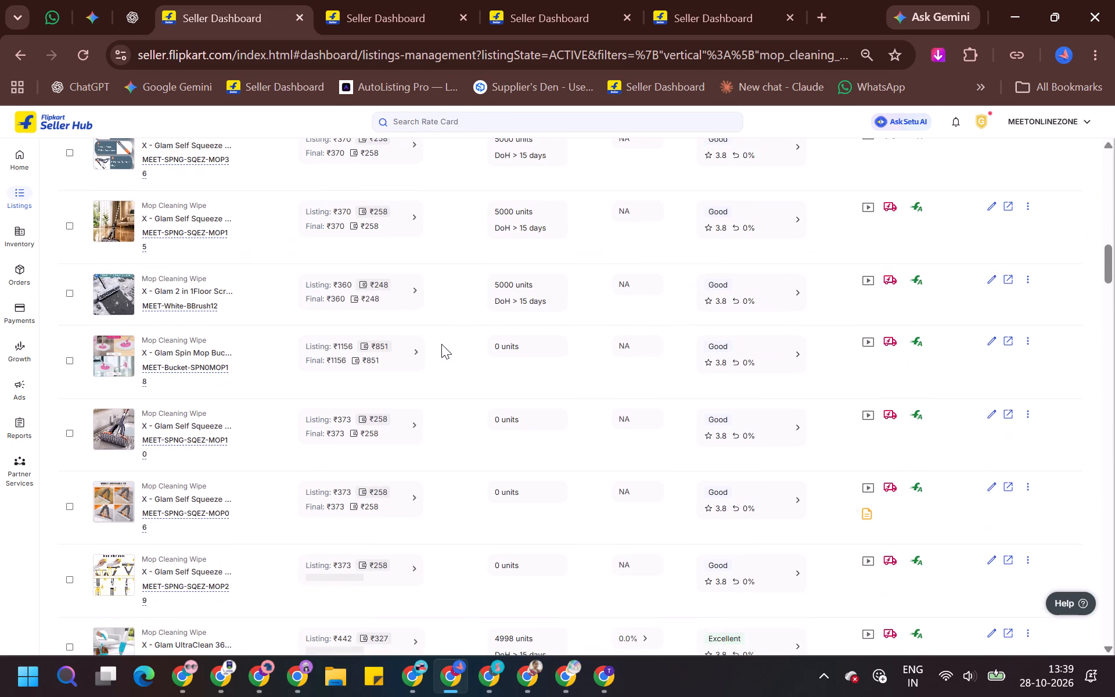
pyautogui.scroll(-13, 441, 344)
pyautogui.scroll(5, 433, 358)
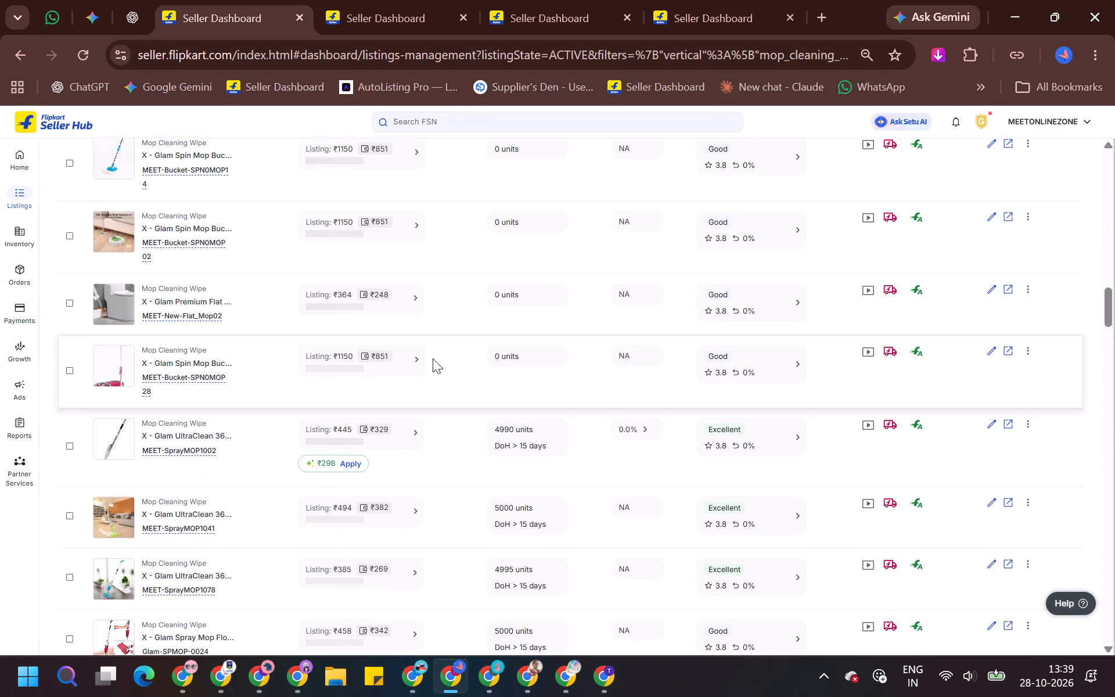
pyautogui.scroll(4, 433, 358)
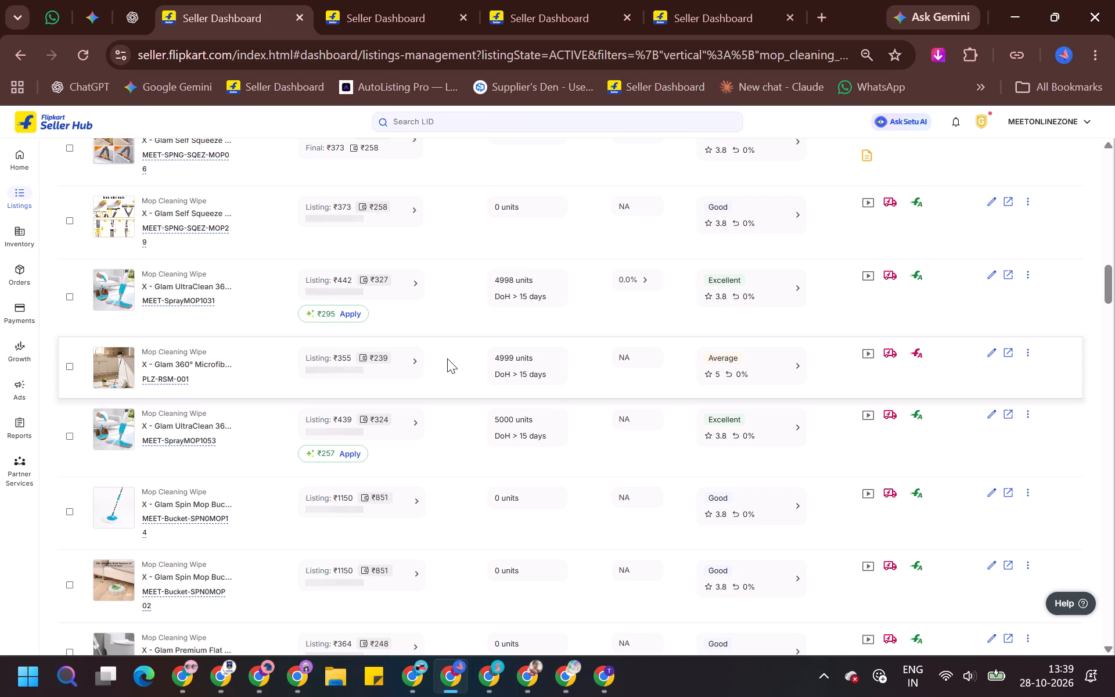
pyautogui.scroll(-2, 422, 274)
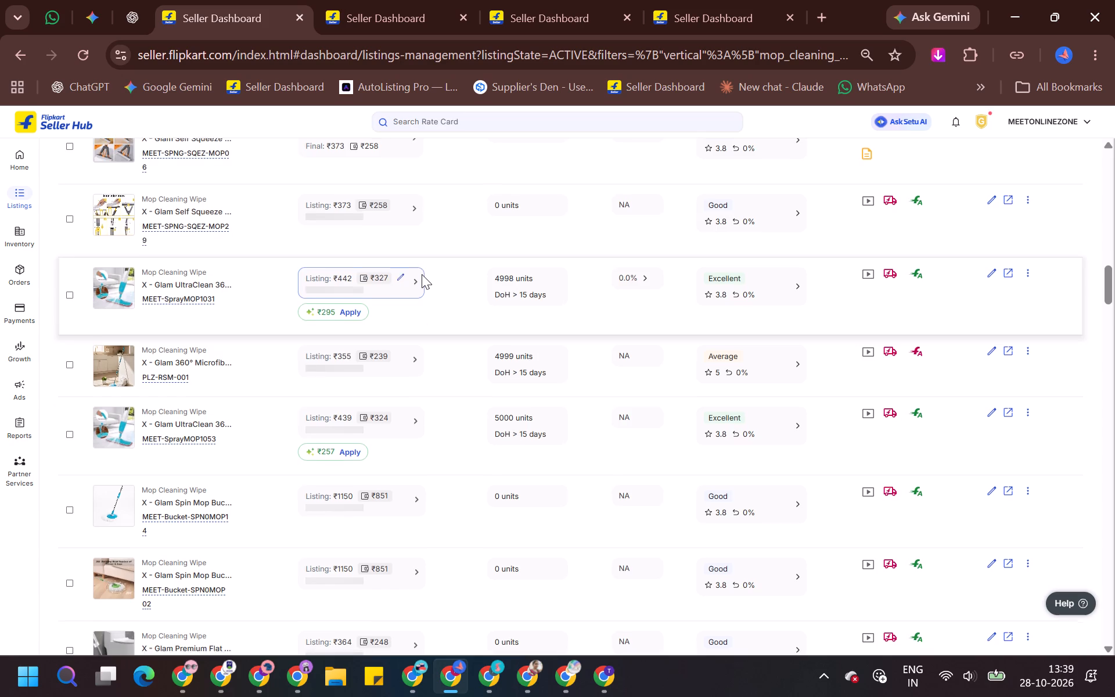
pyautogui.scroll(-13, 422, 274)
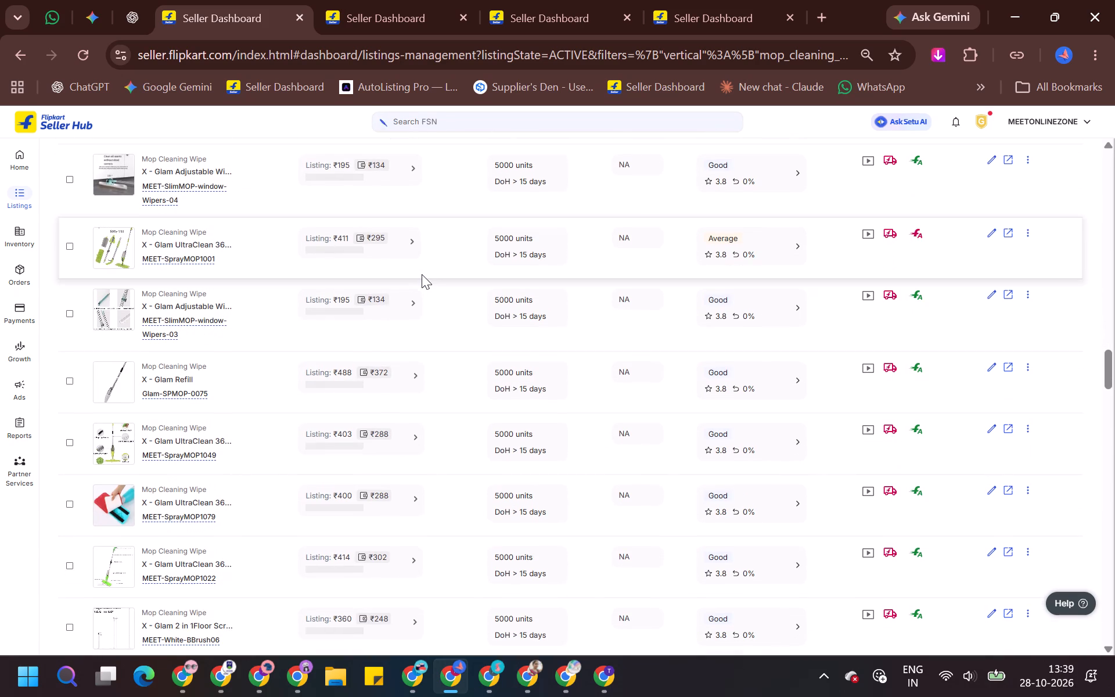
pyautogui.scroll(-5, 422, 277)
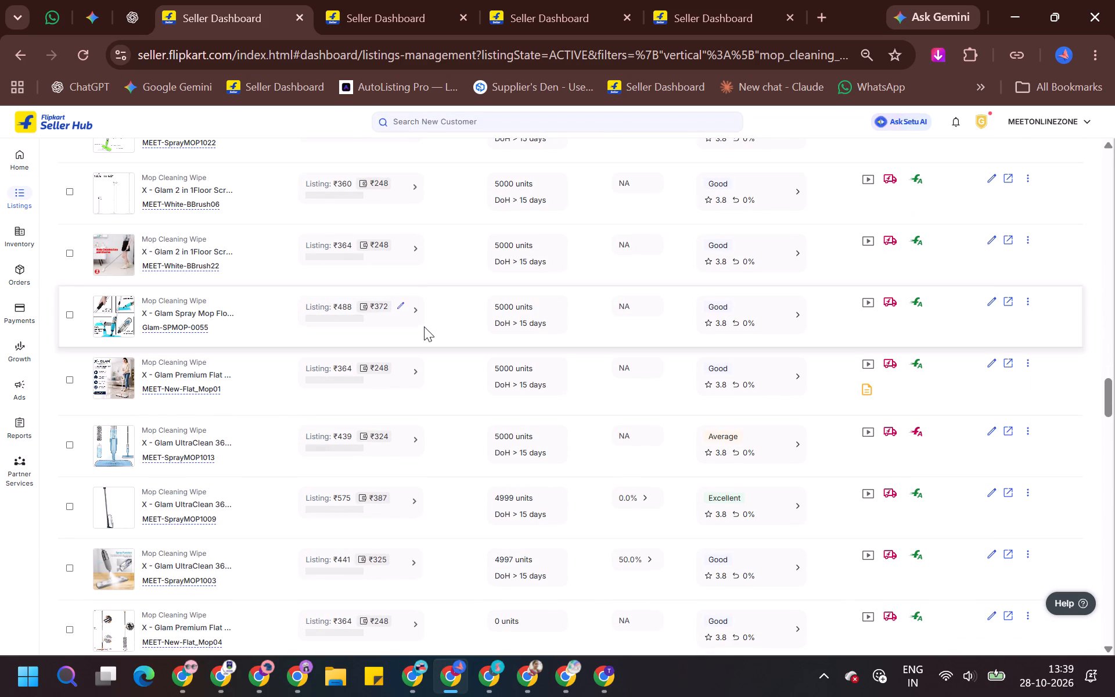
pyautogui.scroll(-6, 408, 348)
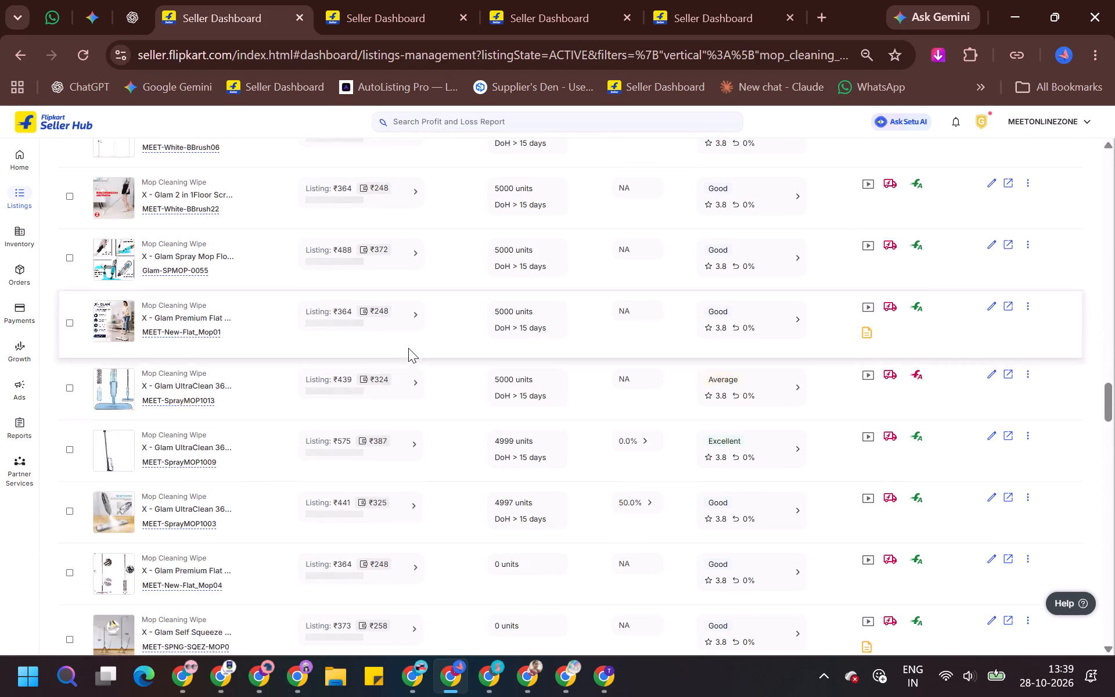
pyautogui.scroll(-10, 408, 348)
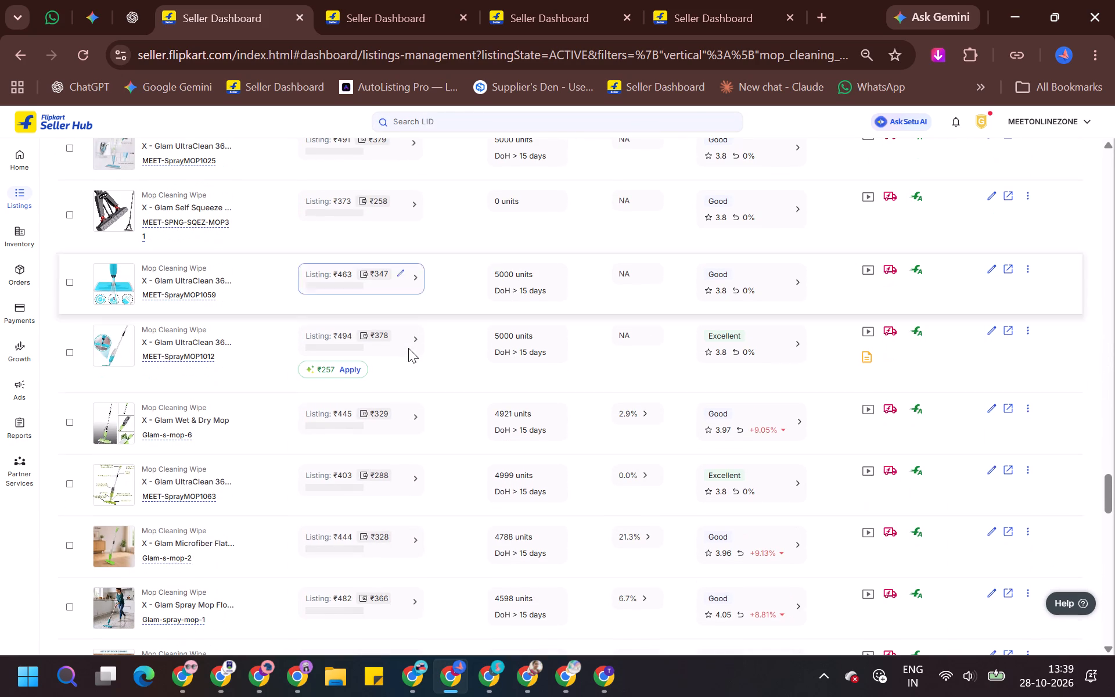
pyautogui.scroll(-6, 408, 348)
pyautogui.scroll(-16, 408, 348)
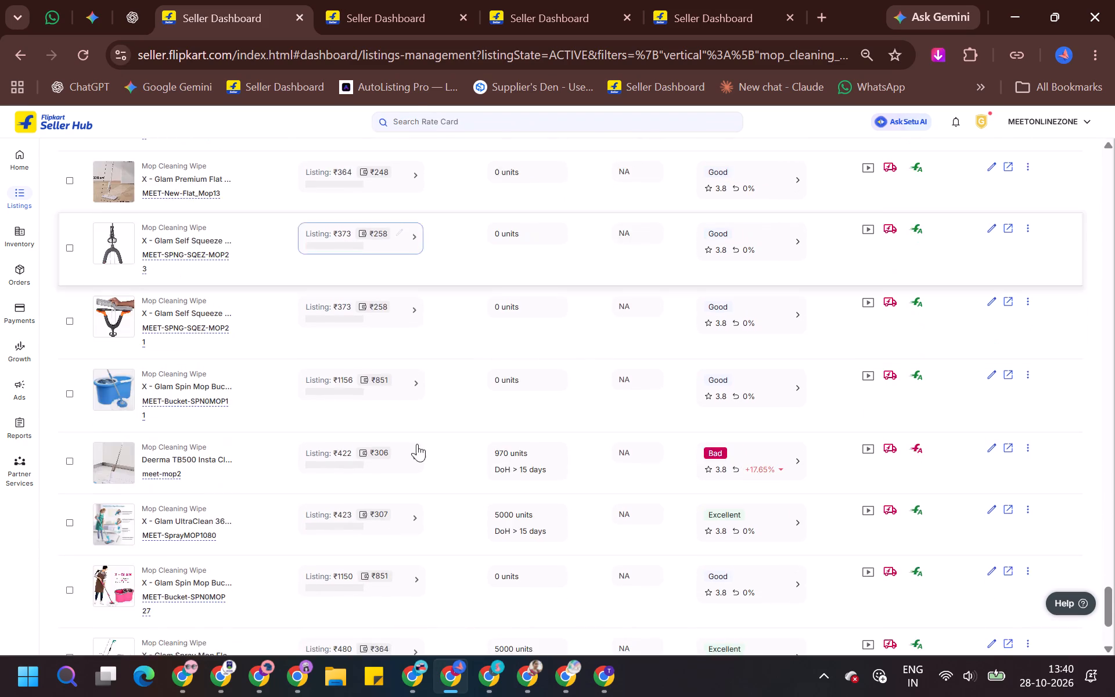
pyautogui.scroll(-16, 417, 444)
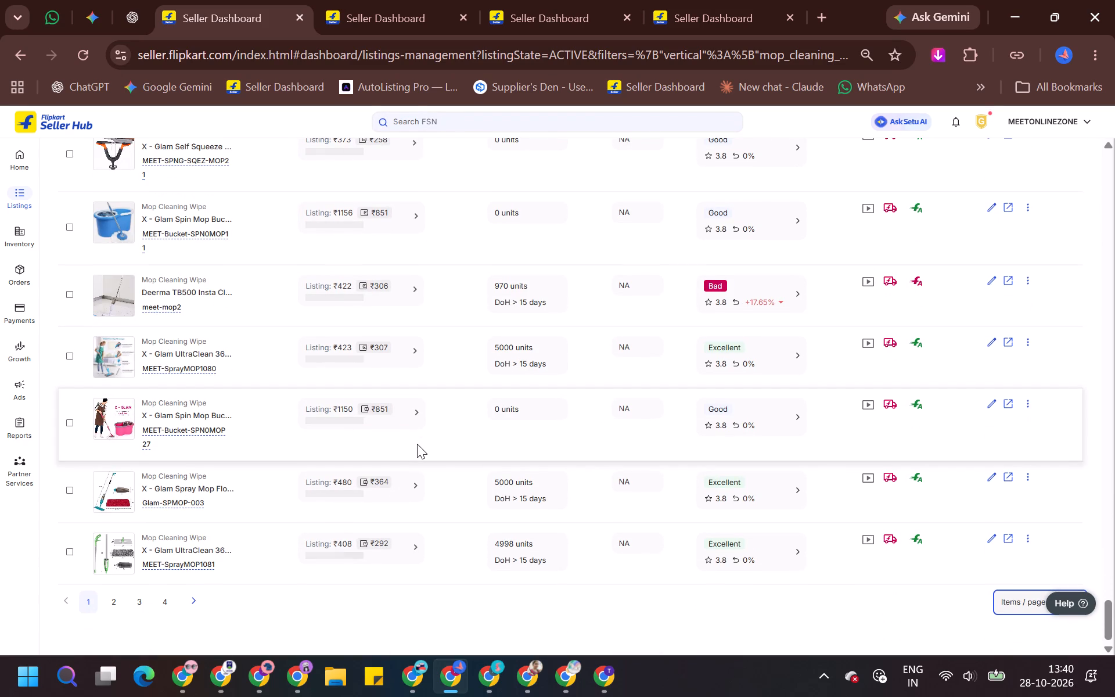
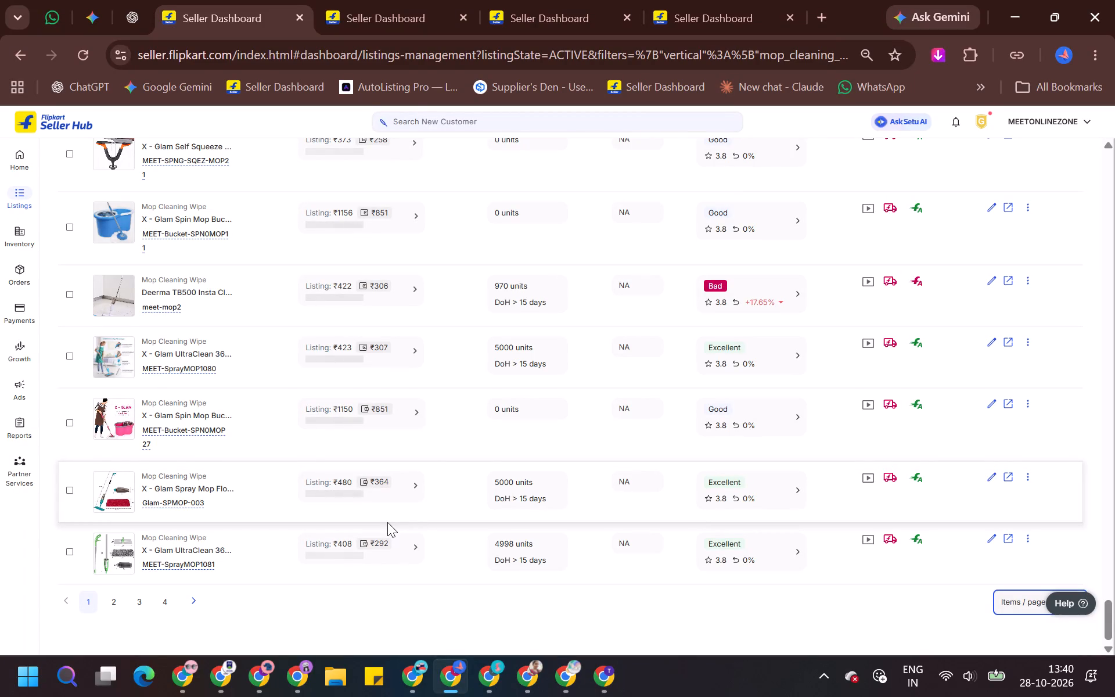
# Go to page 4 of the active mop cleaning wipe listings and examine their prices, settlements and stock.
pyautogui.click(161, 601)
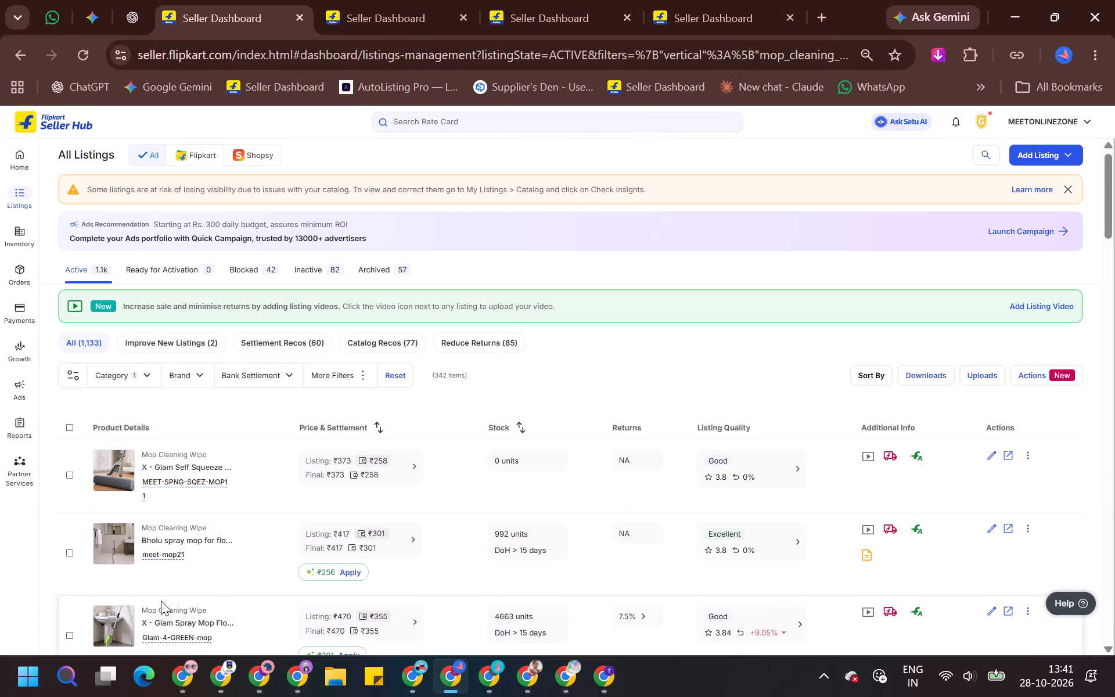
pyautogui.scroll(-2, 311, 515)
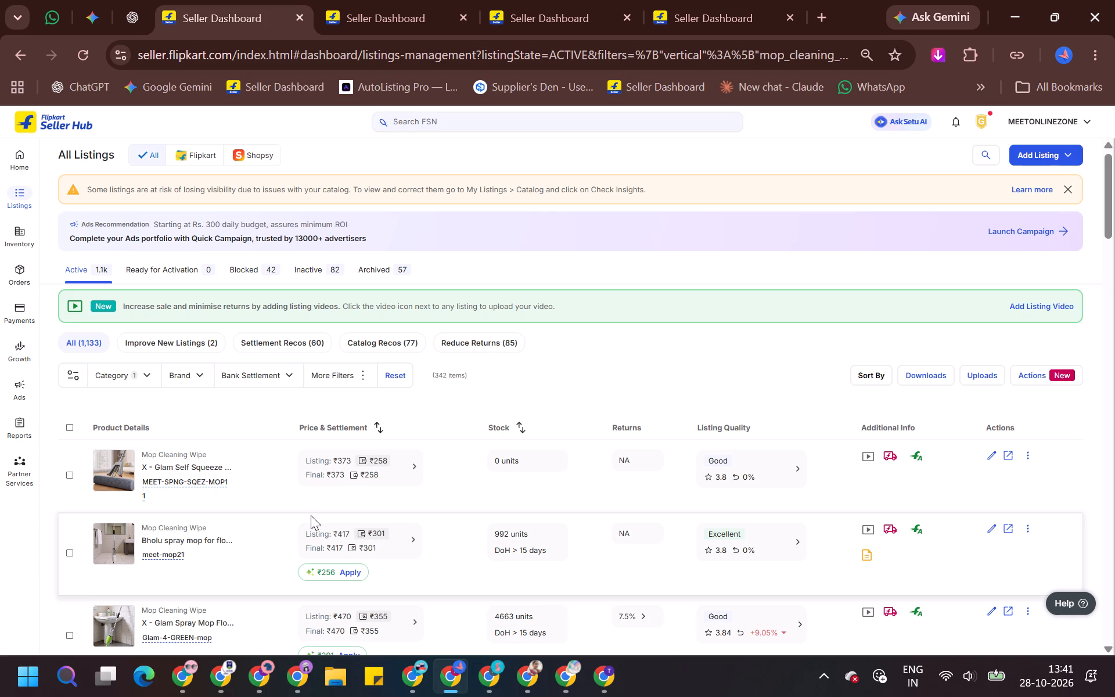
pyautogui.scroll(-2, 311, 515)
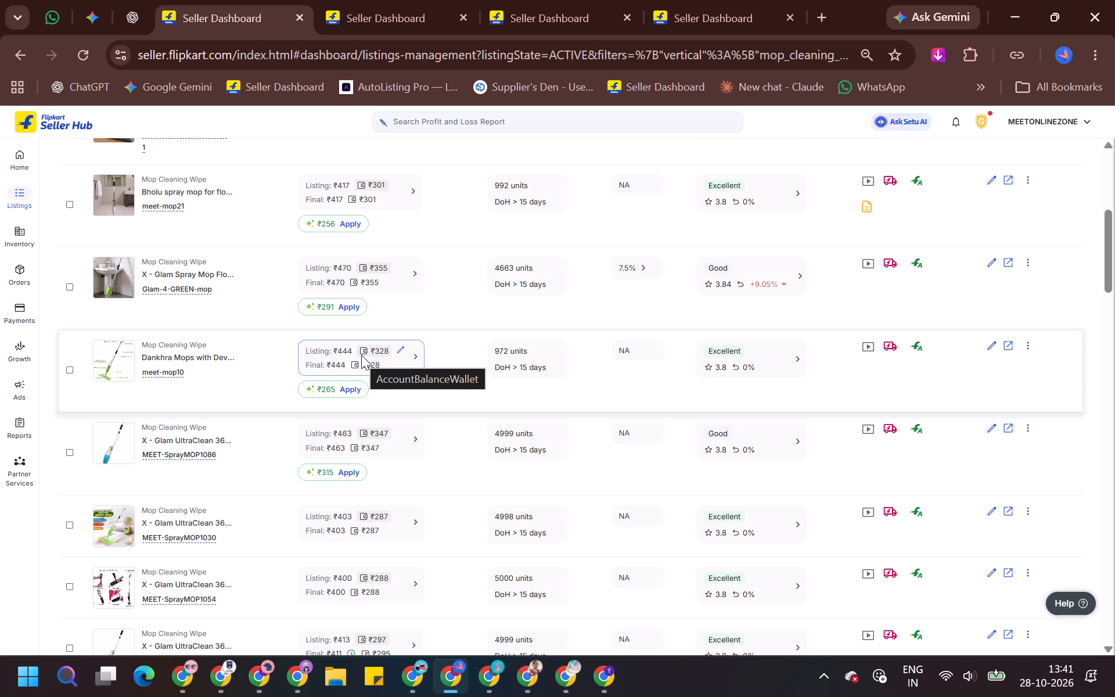
pyautogui.click(460, 341)
pyautogui.scroll(-8, 460, 341)
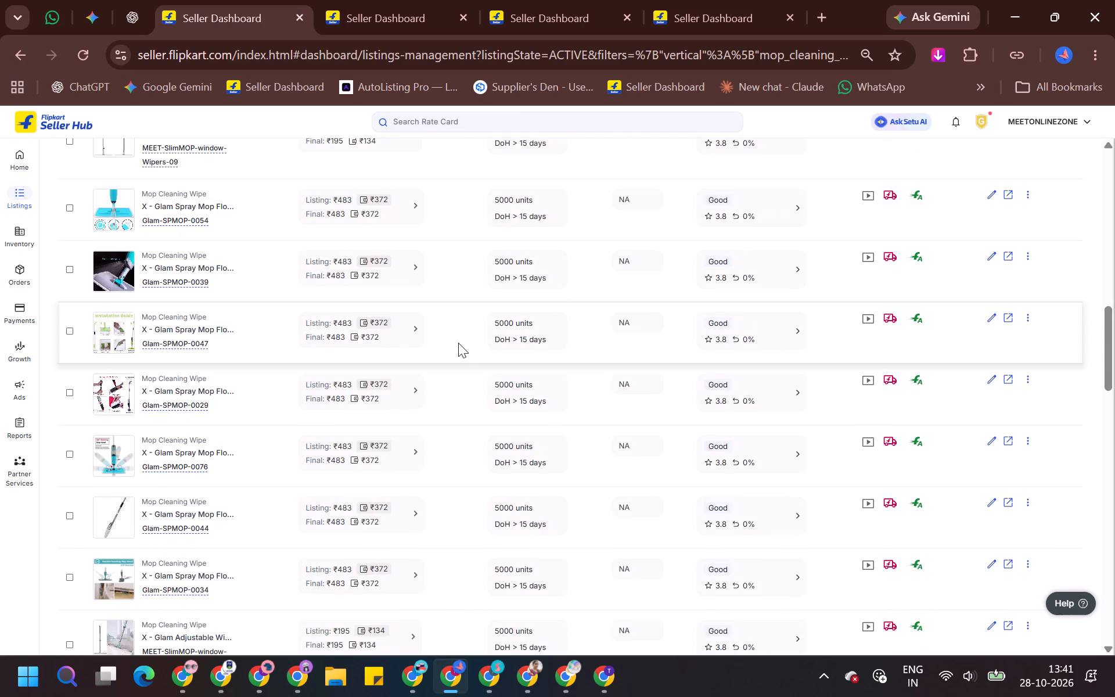
pyautogui.scroll(-4, 458, 343)
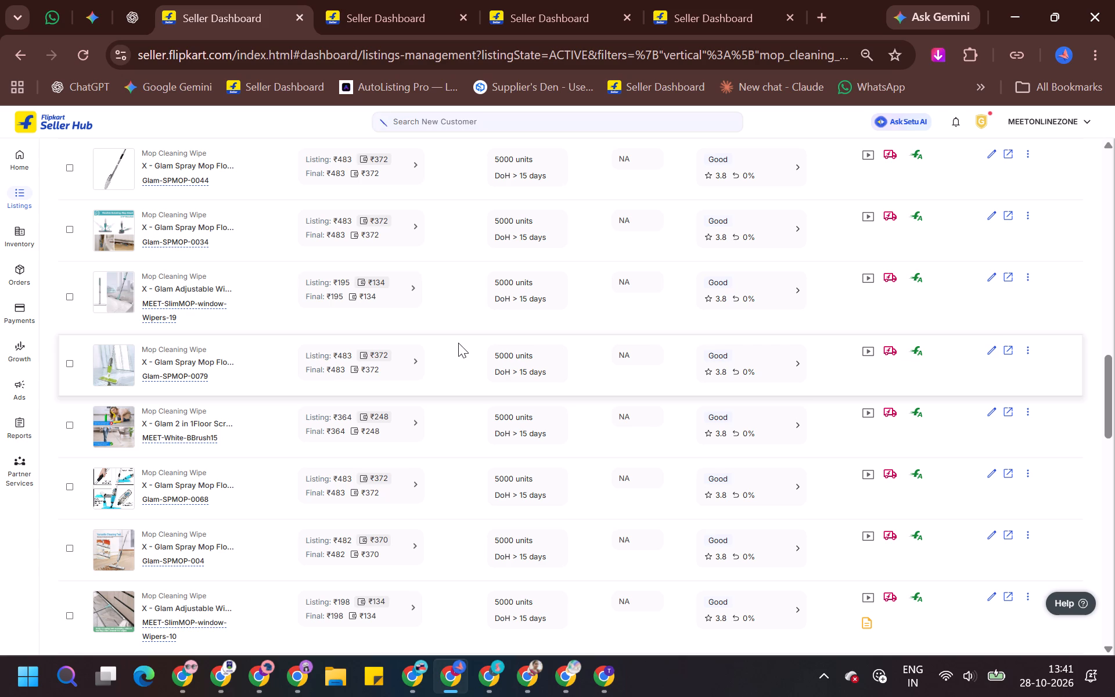
pyautogui.scroll(-3, 458, 343)
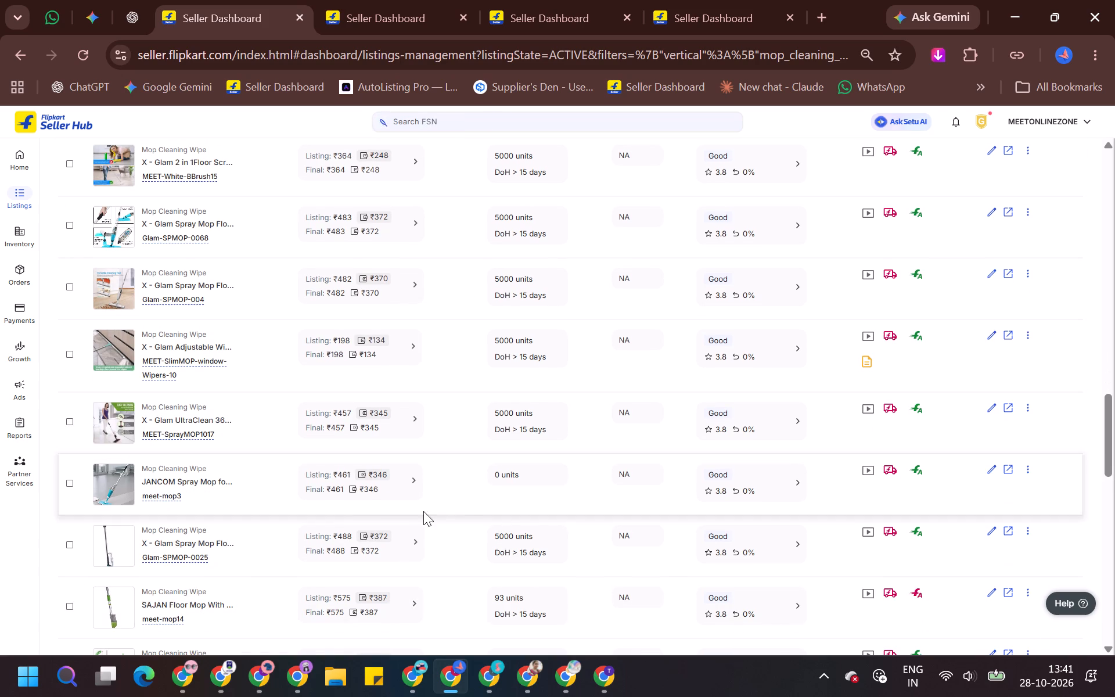
# Set the stock of the JANCOM Spray Mop listing, SKU meet-mop3, to 1000 units.
pyautogui.click(555, 475)
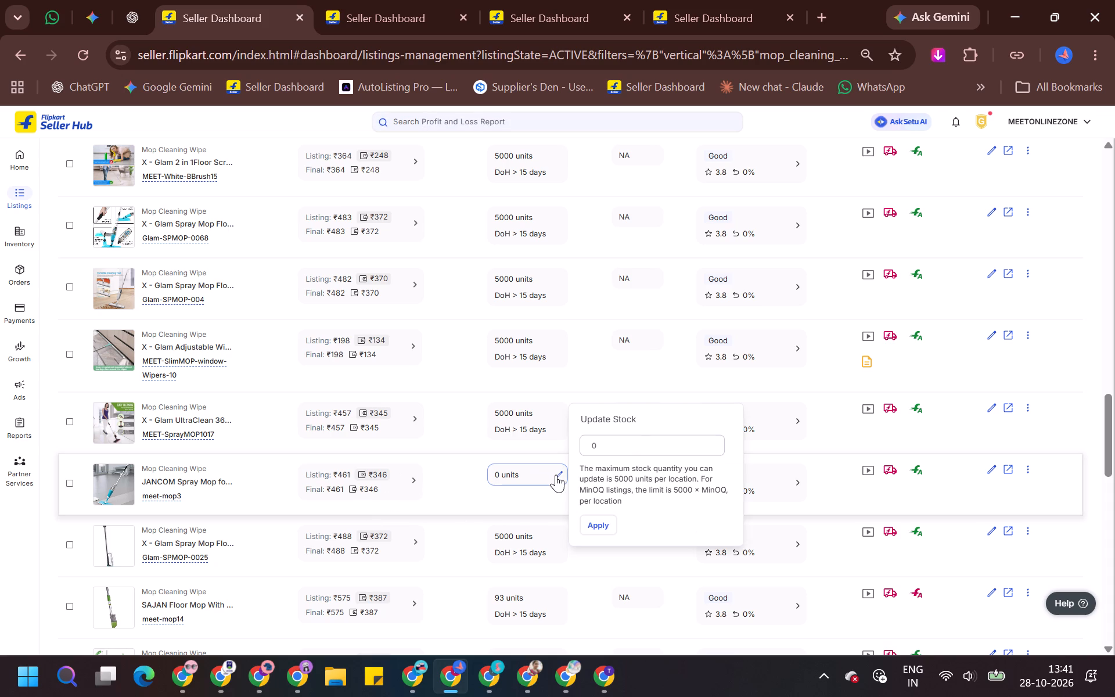
pyautogui.doubleClick(644, 451)
pyautogui.click(644, 451)
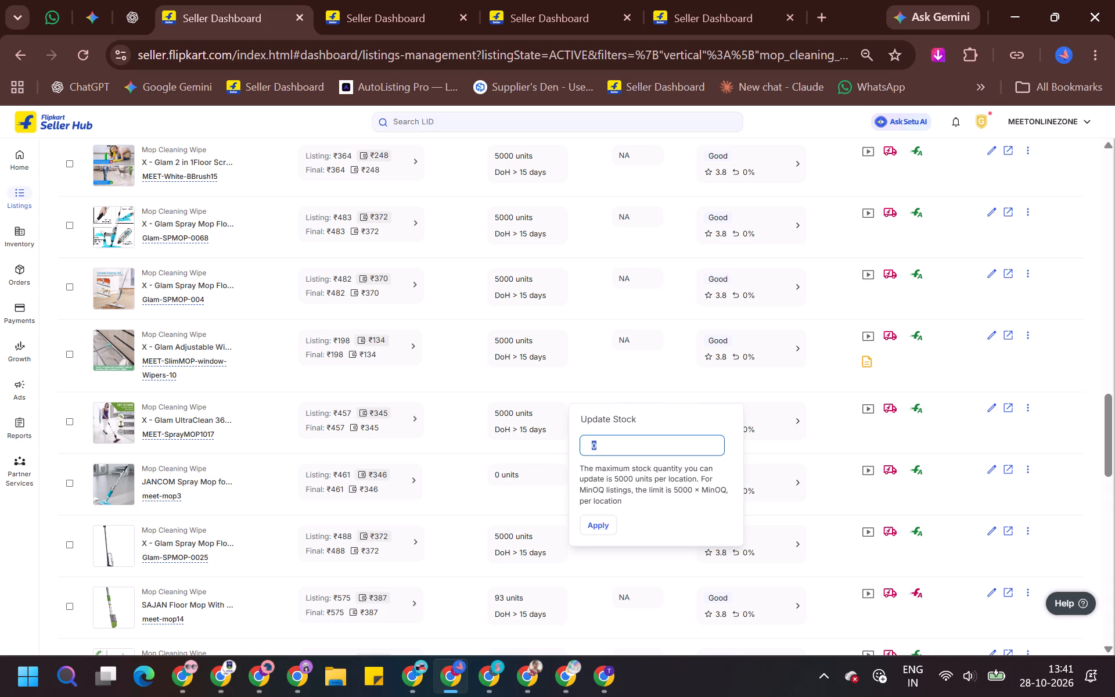
pyautogui.write('1000')
pyautogui.click(603, 515)
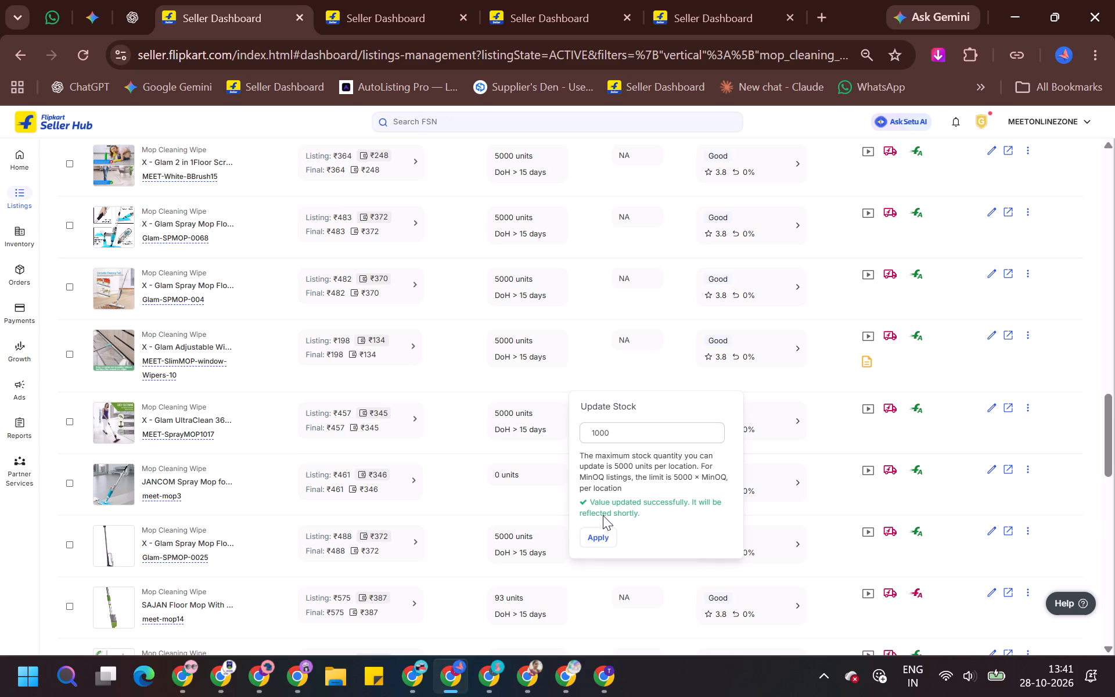
pyautogui.click(473, 461)
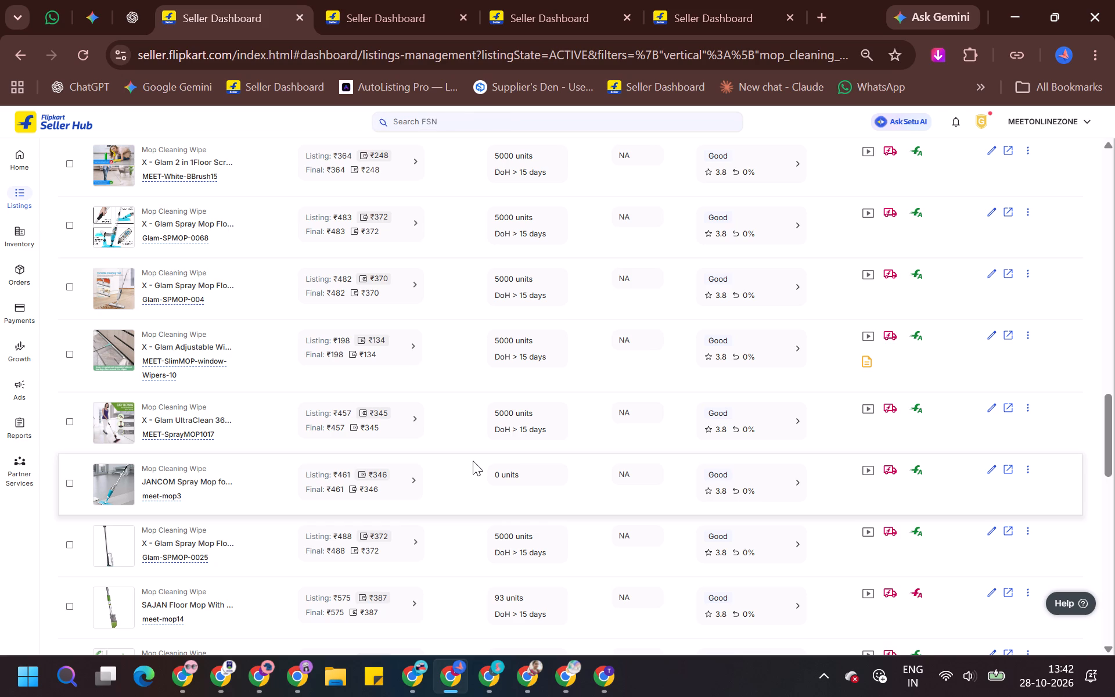
# Examine the mop listings below and around meet-mop3 on page 4 for stock, prices and quality.
pyautogui.scroll(-5, 469, 433)
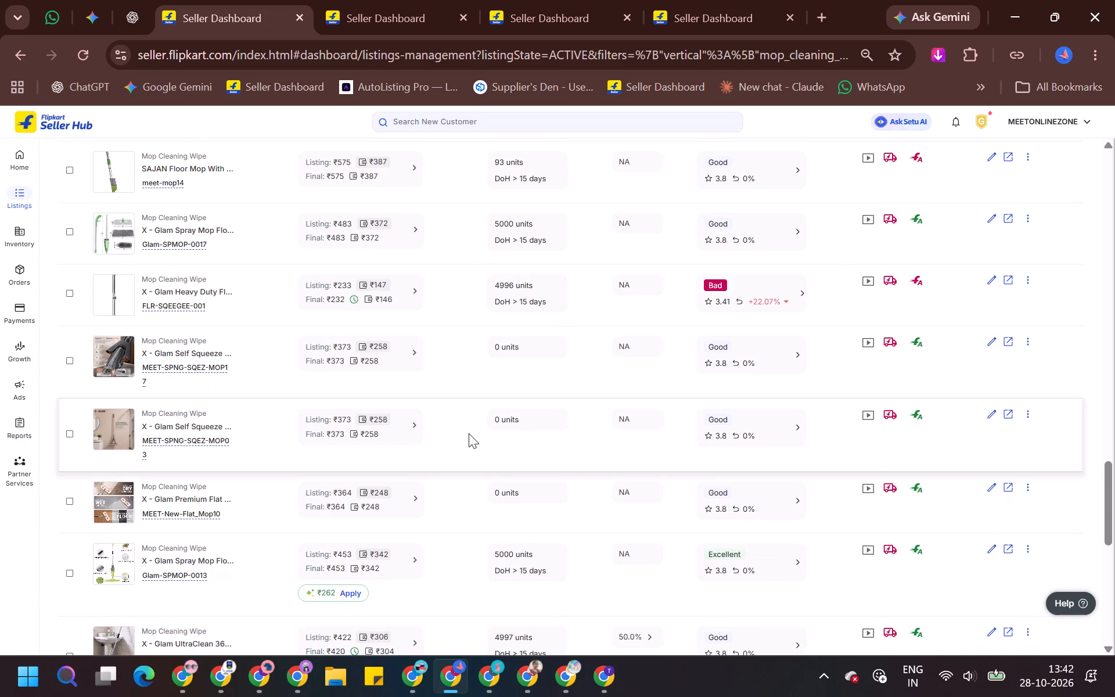
pyautogui.scroll(-3, 469, 433)
pyautogui.scroll(1, 469, 433)
pyautogui.scroll(-2, 469, 433)
pyautogui.scroll(5, 472, 430)
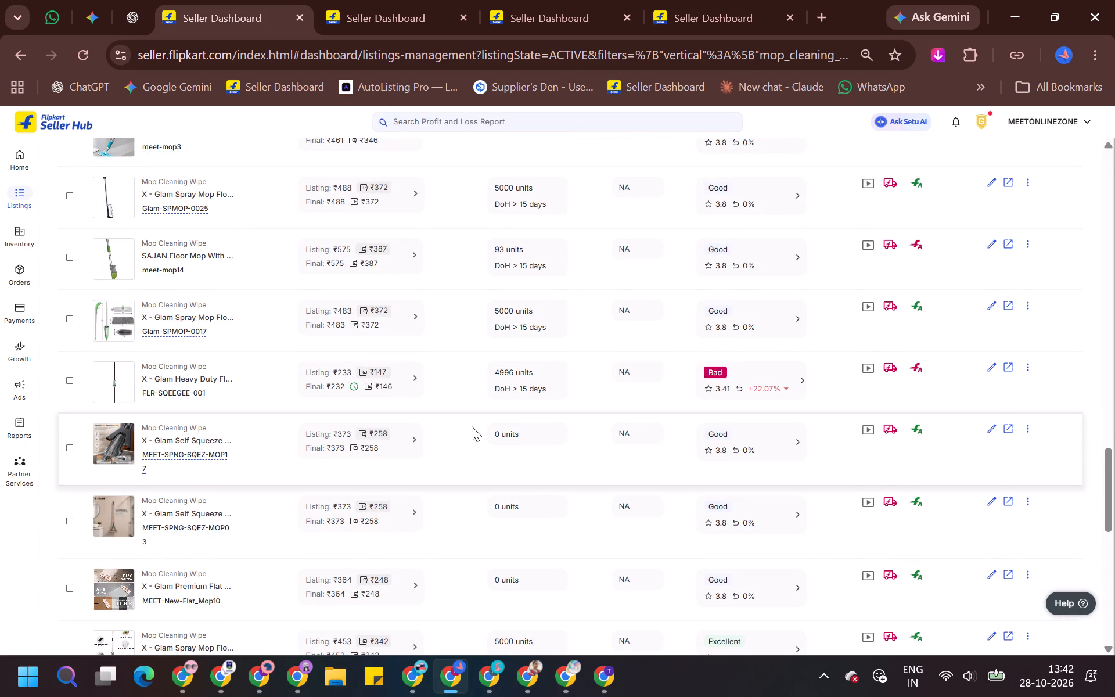
pyautogui.scroll(5, 472, 426)
pyautogui.scroll(-5, 472, 426)
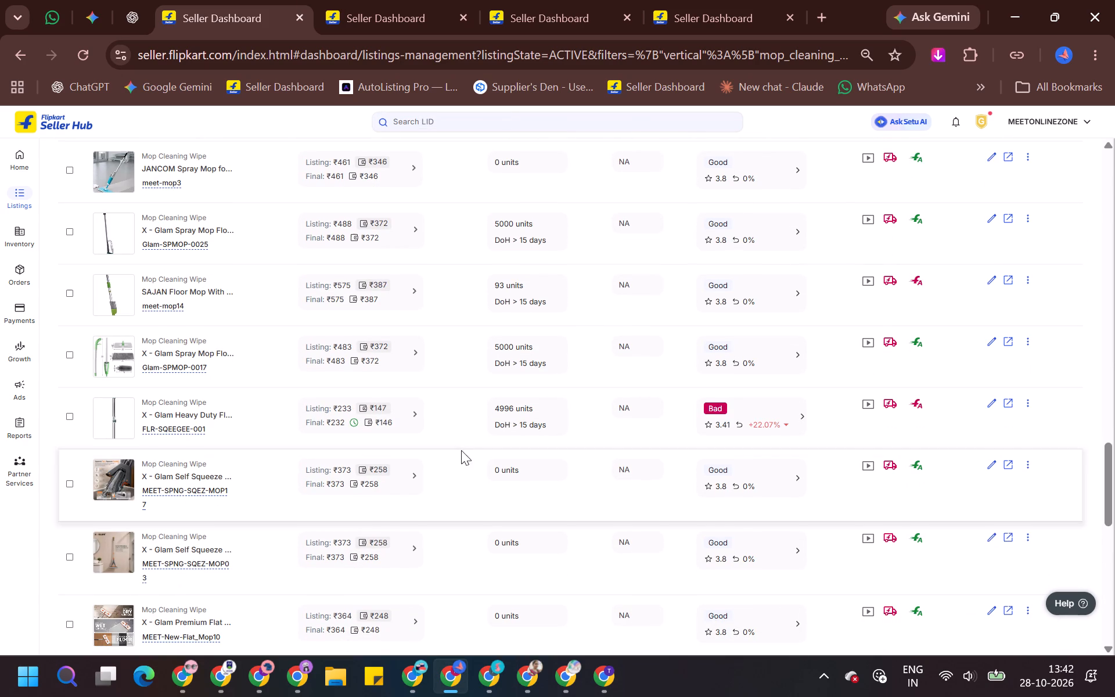
pyautogui.scroll(19, 450, 468)
# Switch to the Campaign Manager, reload it and review the ad campaigns' status, budgets and spends.
pyautogui.click(398, 8)
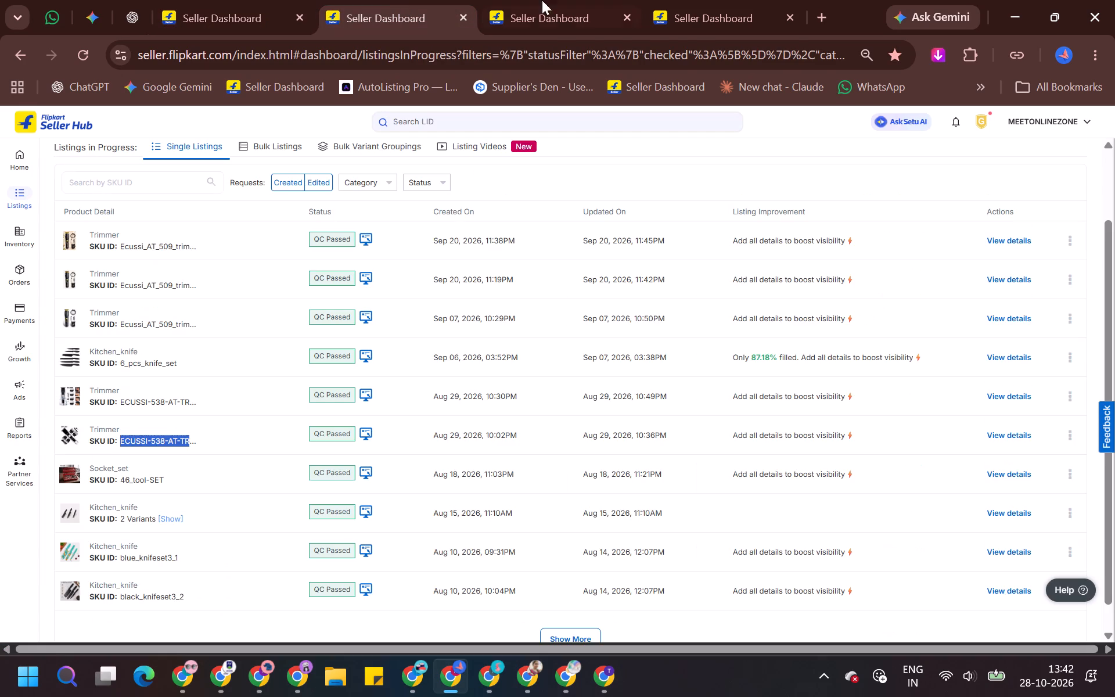
pyautogui.click(545, 0)
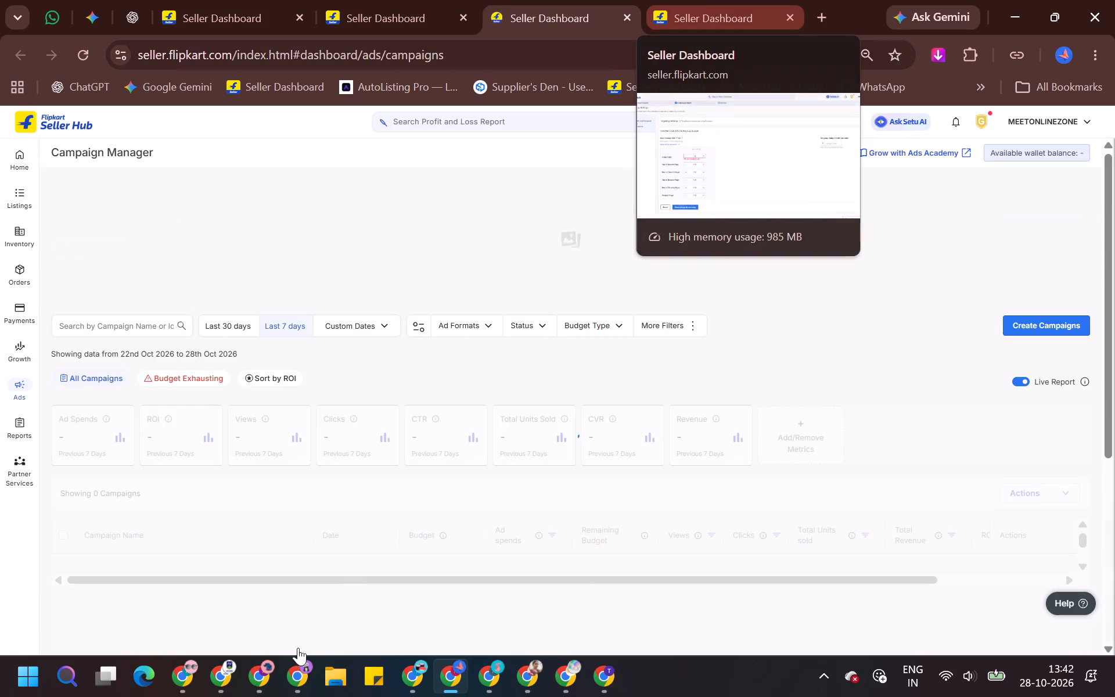
pyautogui.scroll(-5, 348, 446)
pyautogui.scroll(2, 346, 452)
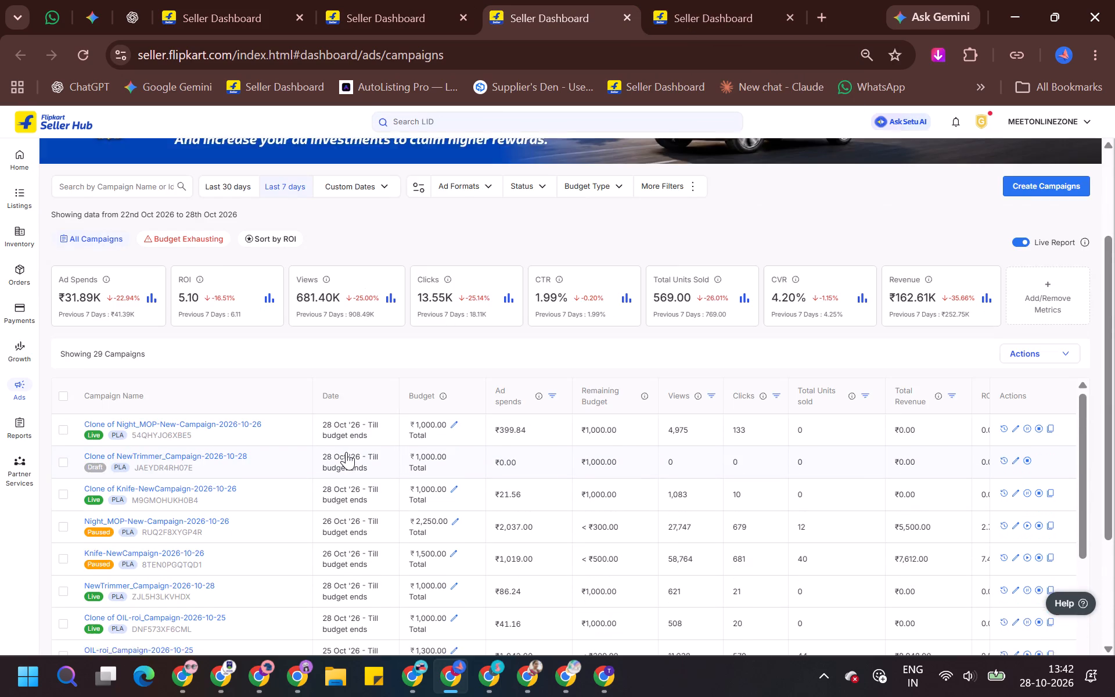
pyautogui.hotkey('ctrl', 'r')
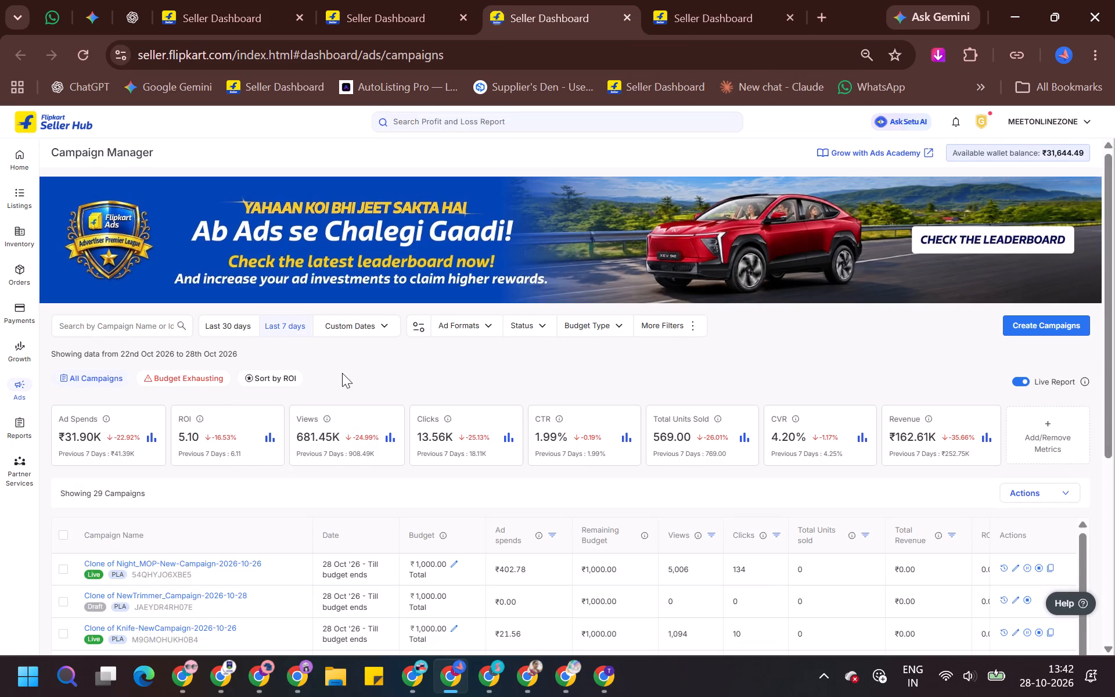
pyautogui.scroll(-3, 337, 374)
pyautogui.scroll(4, 354, 380)
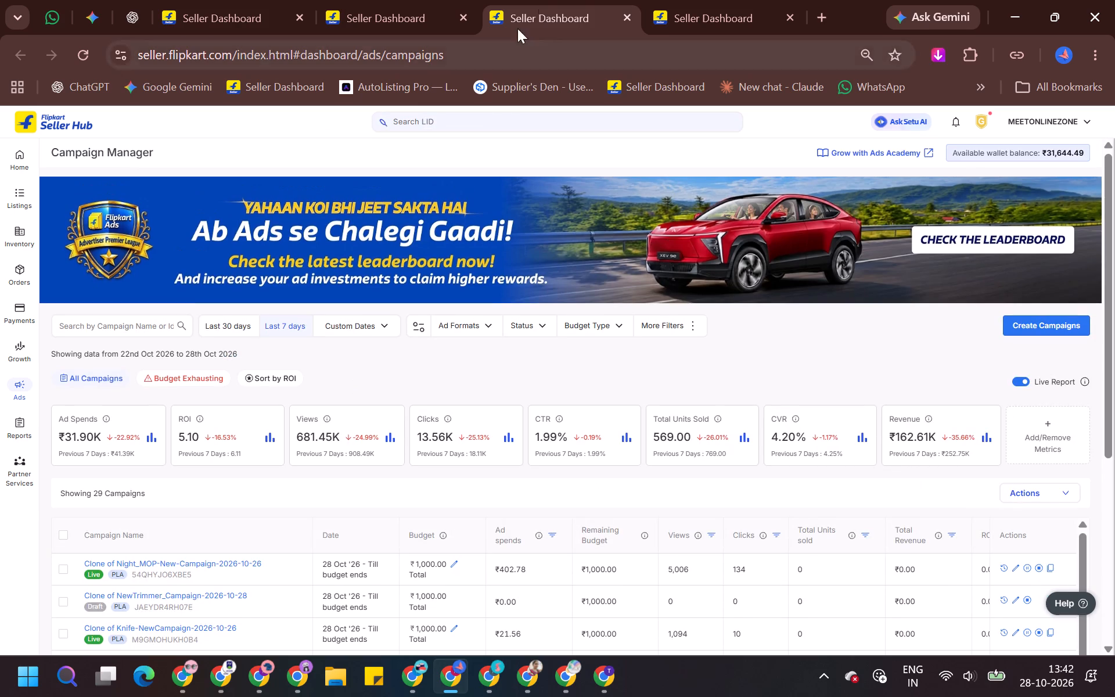
# In the open draft trimmer campaign, set the Home Page placement bid to ₹88 and save the ad group settings.
pyautogui.click(743, 0)
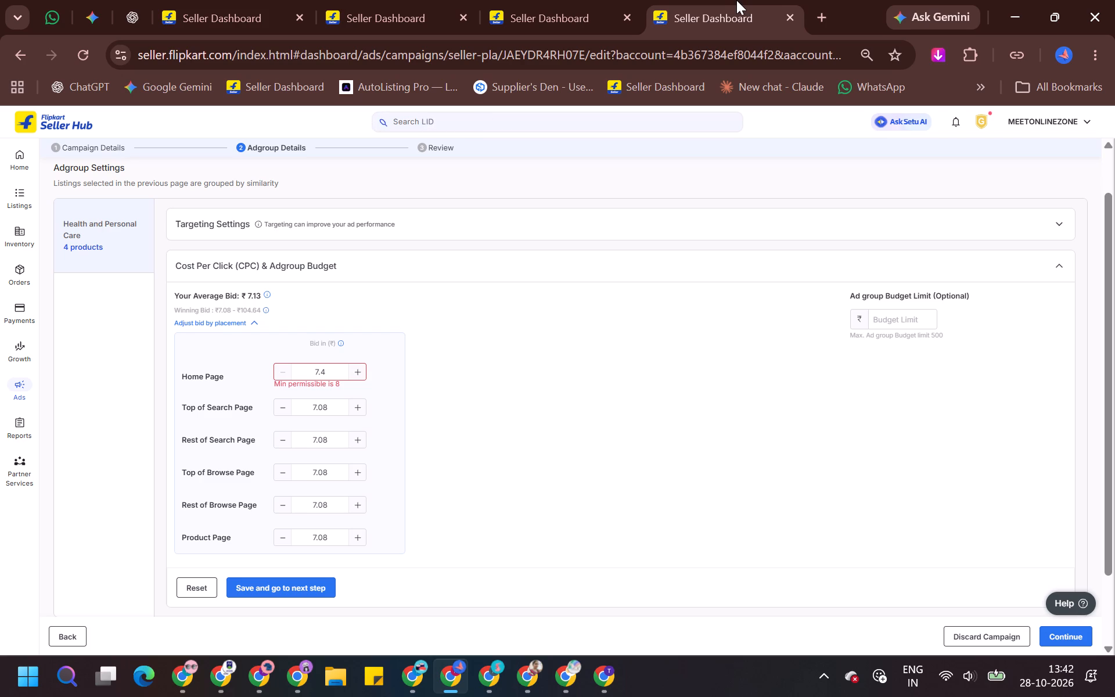
pyautogui.scroll(4, 442, 356)
pyautogui.scroll(-2, 442, 356)
pyautogui.doubleClick(316, 289)
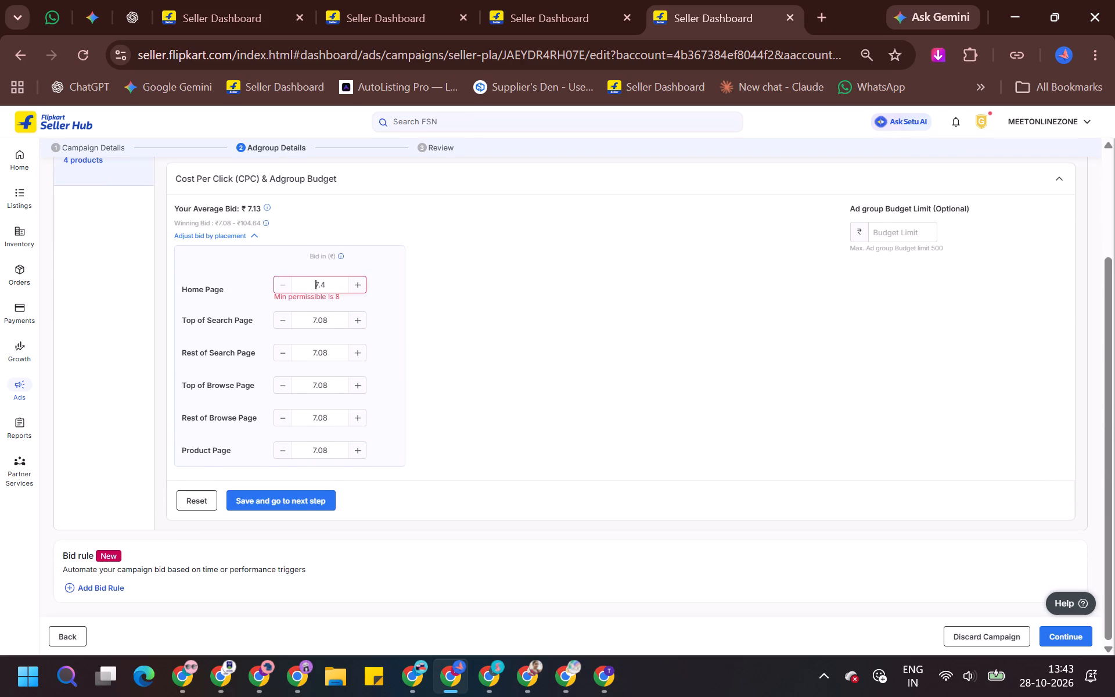
pyautogui.press('9')
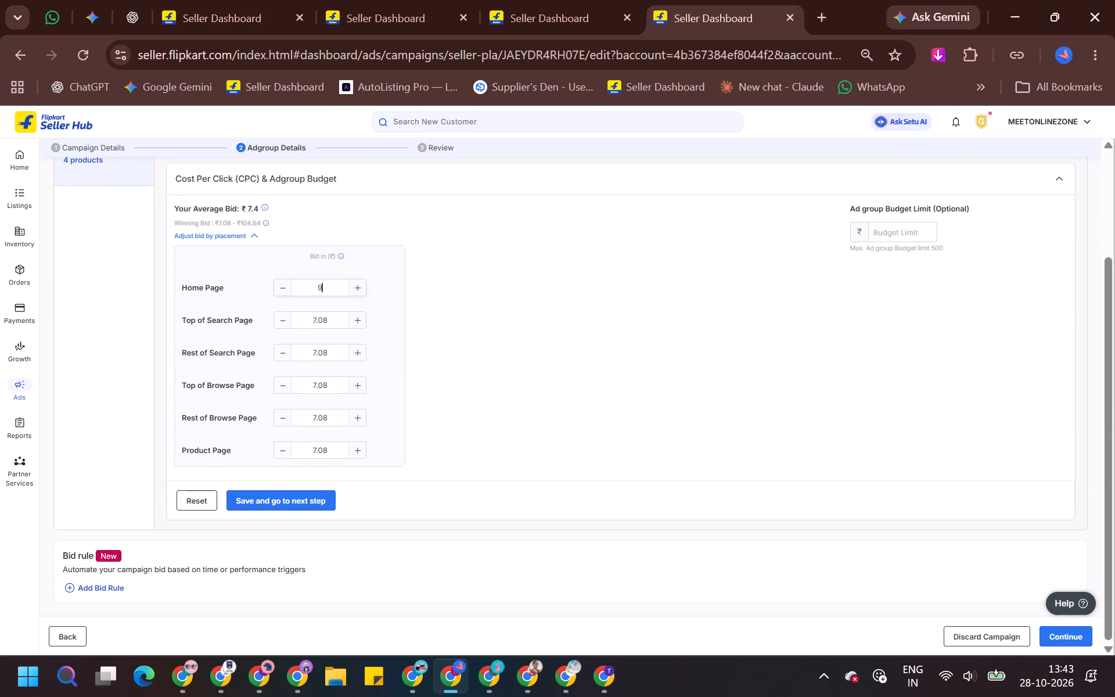
pyautogui.press('BackSpace')
pyautogui.press('8')
pyautogui.scroll(-1, 393, 414)
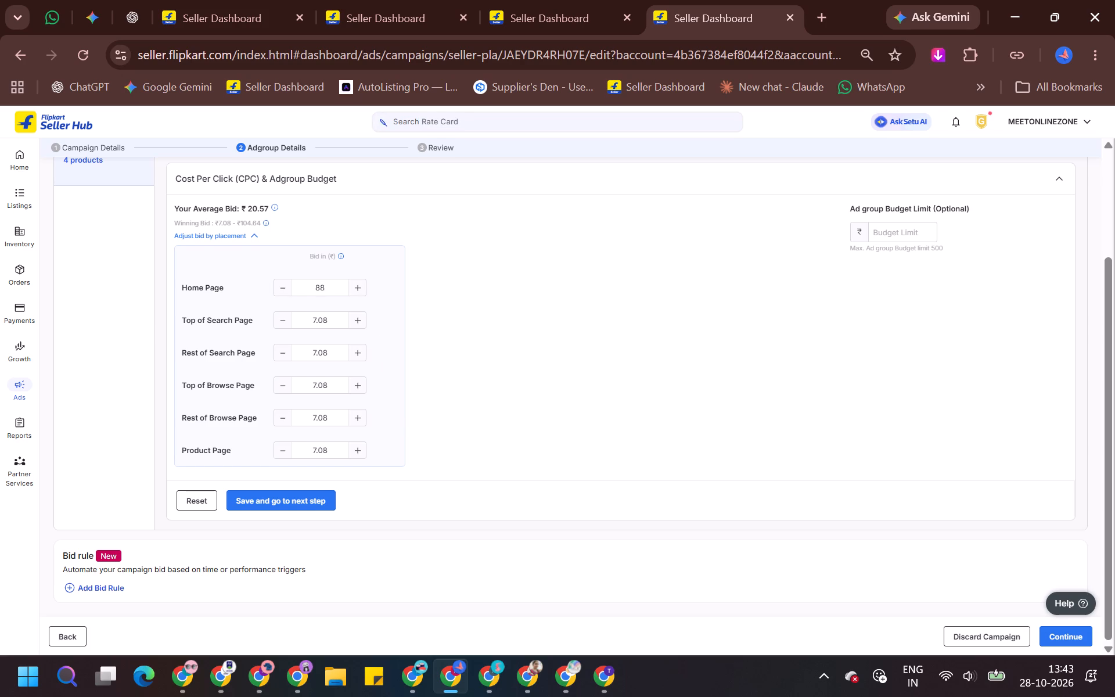
pyautogui.click(299, 499)
# Continue past the ad group details to submit the draft Clone of NewTrimmer campaign.
pyautogui.click(1066, 638)
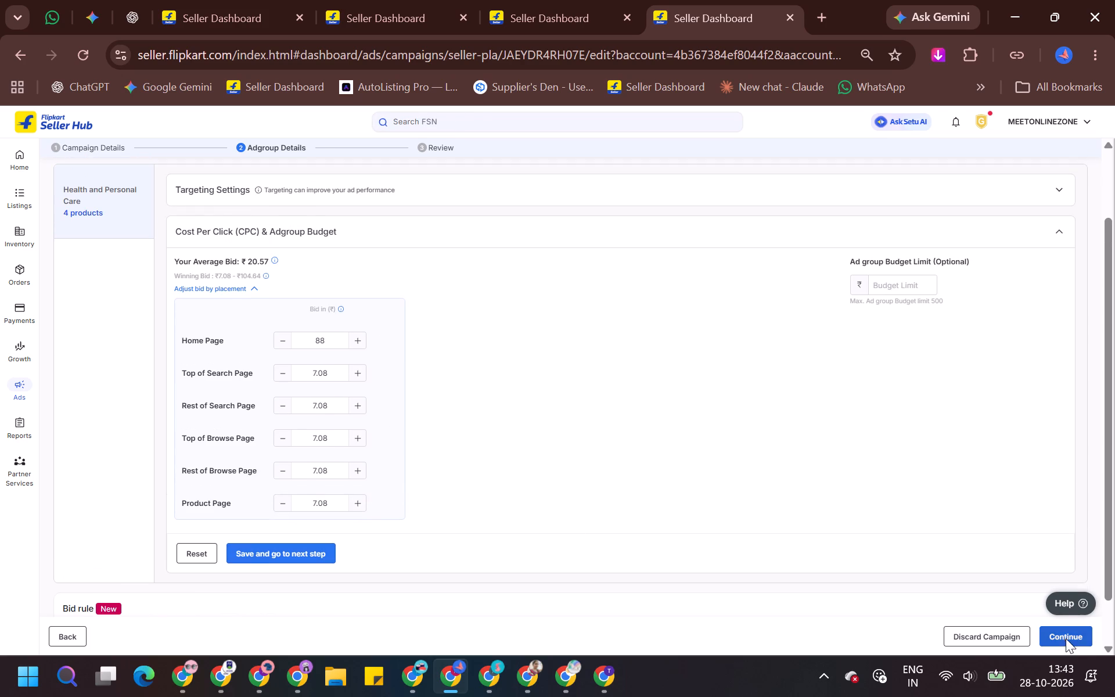
pyautogui.click(1066, 638)
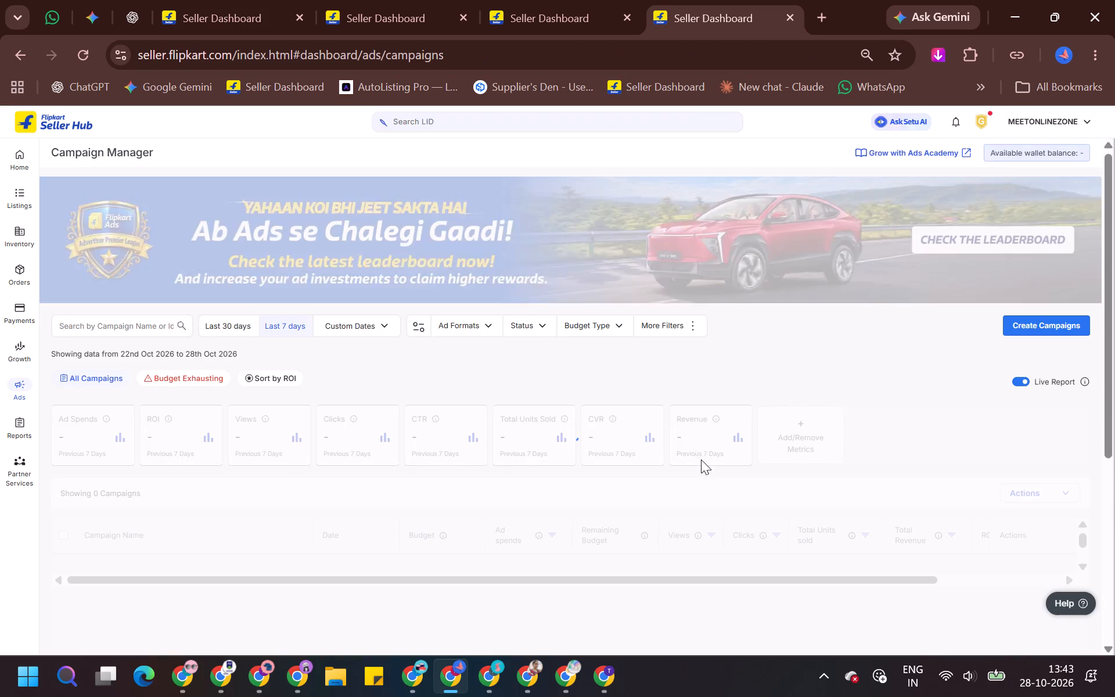
# Review the campaign list in both open Campaign Manager tabs, checking status, budgets, ad spends, units sold and revenue.
pyautogui.scroll(-4, 678, 385)
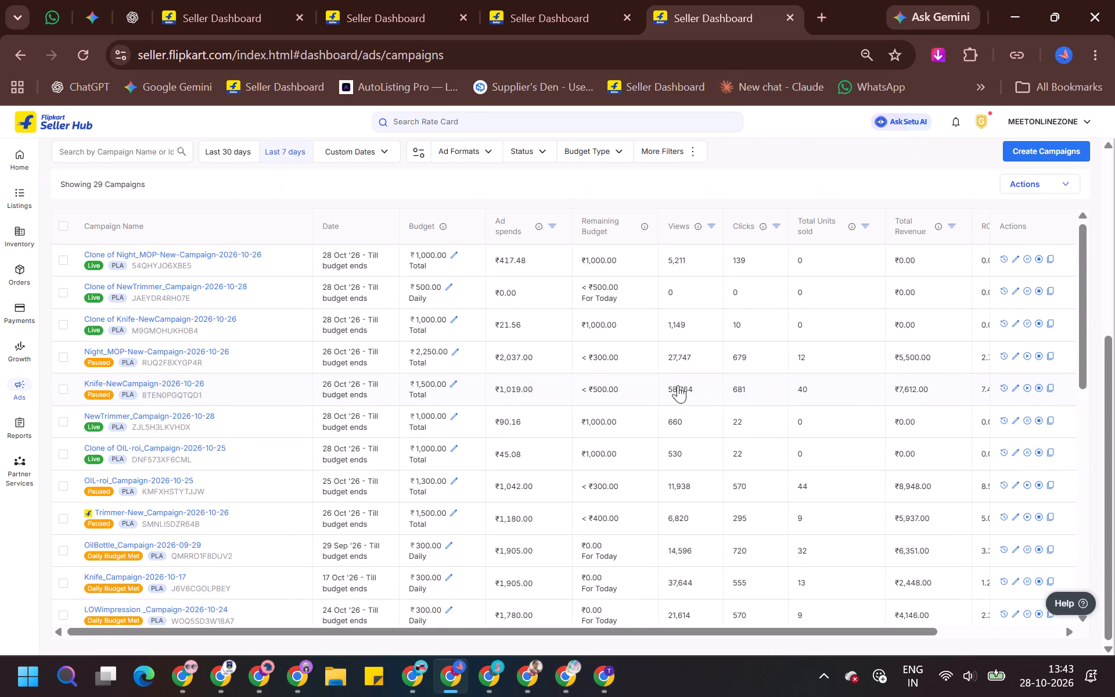
pyautogui.click(479, 1)
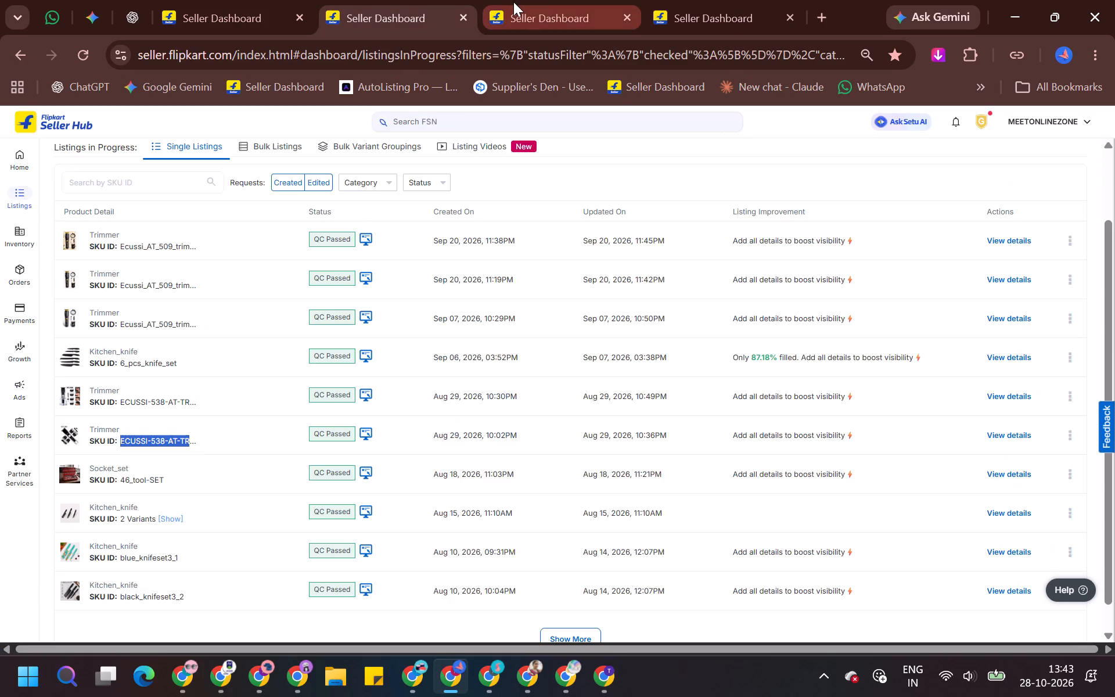
pyautogui.click(513, 2)
pyautogui.scroll(-5, 534, 292)
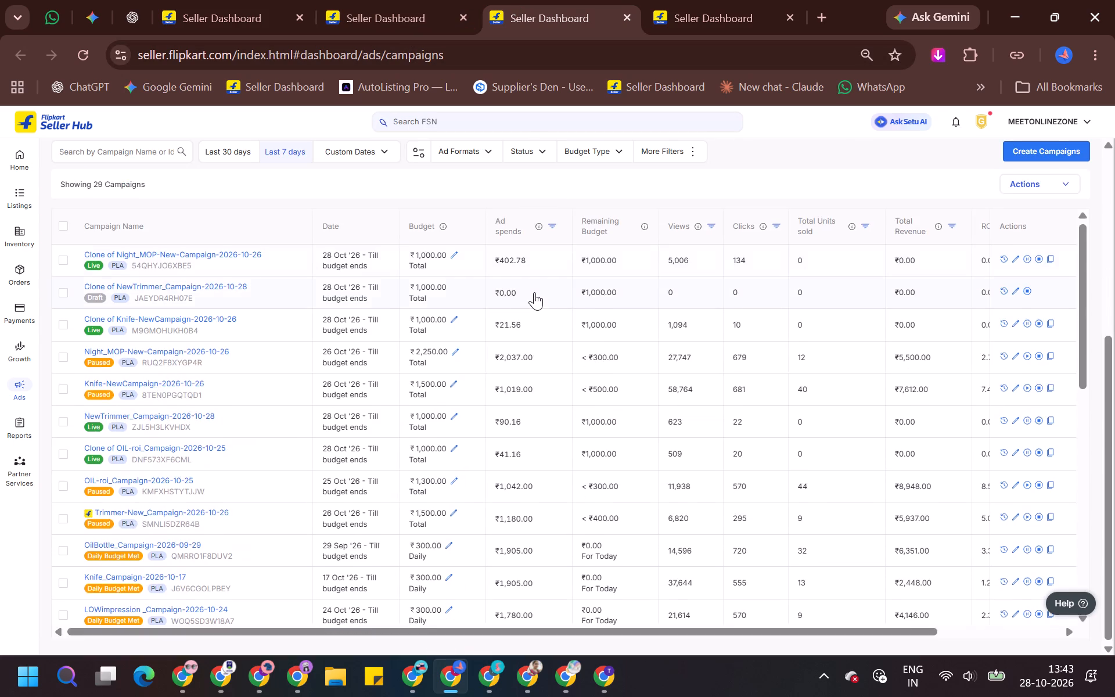
pyautogui.scroll(1, 534, 292)
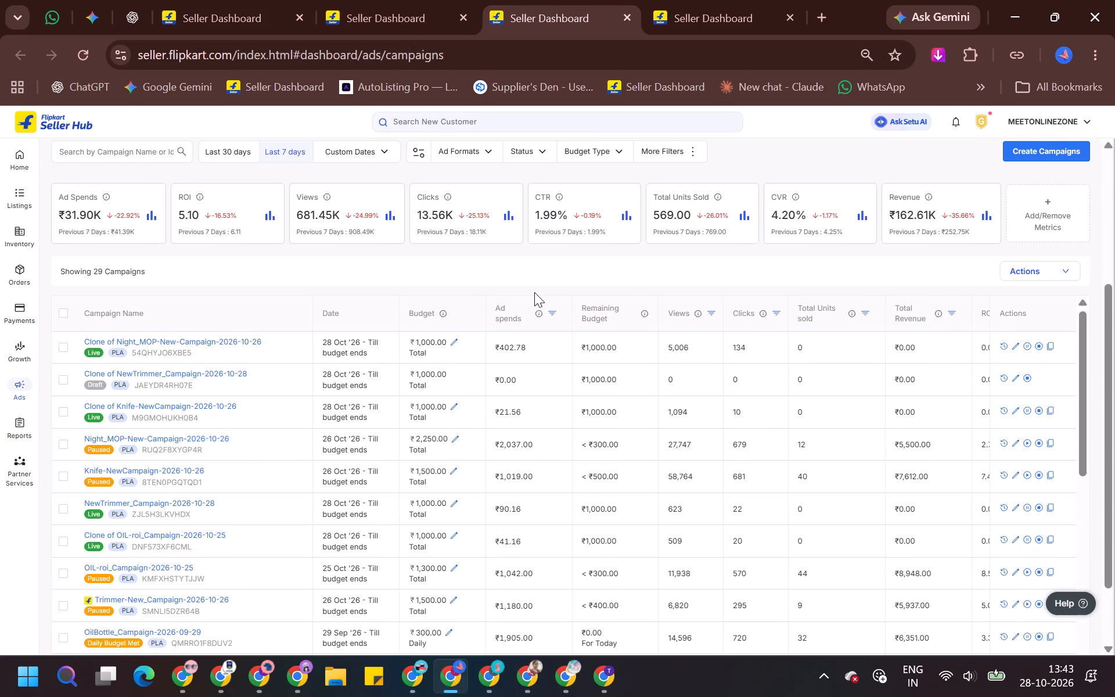
pyautogui.scroll(-3, 534, 292)
pyautogui.scroll(6, 532, 376)
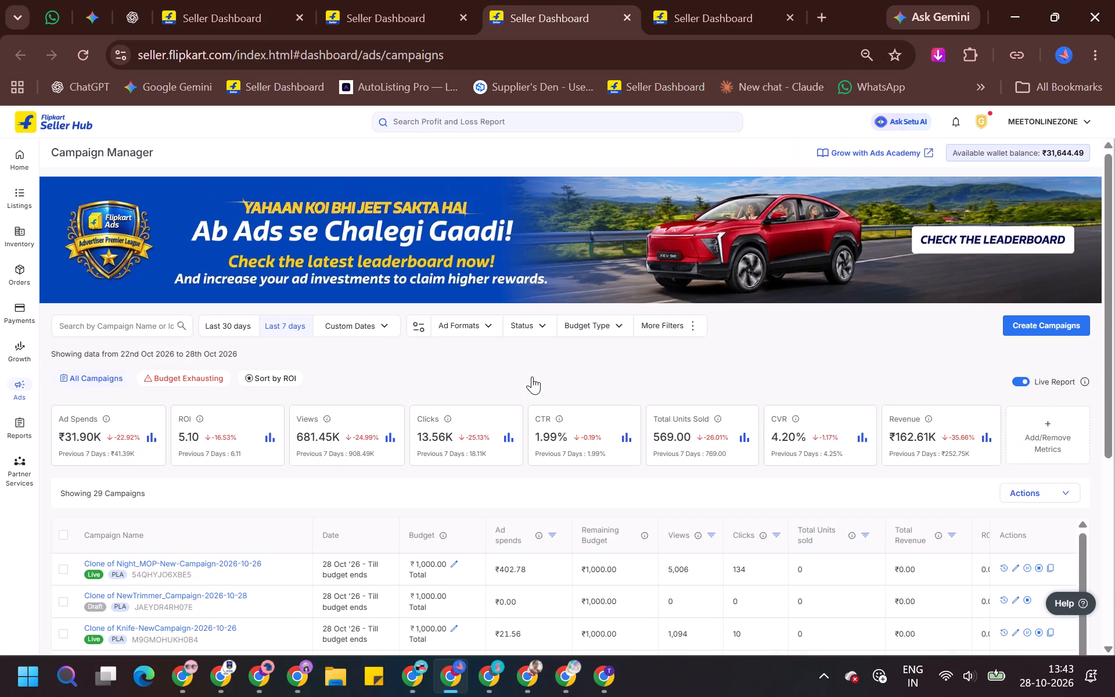
pyautogui.scroll(5, 532, 376)
pyautogui.scroll(-13, 532, 376)
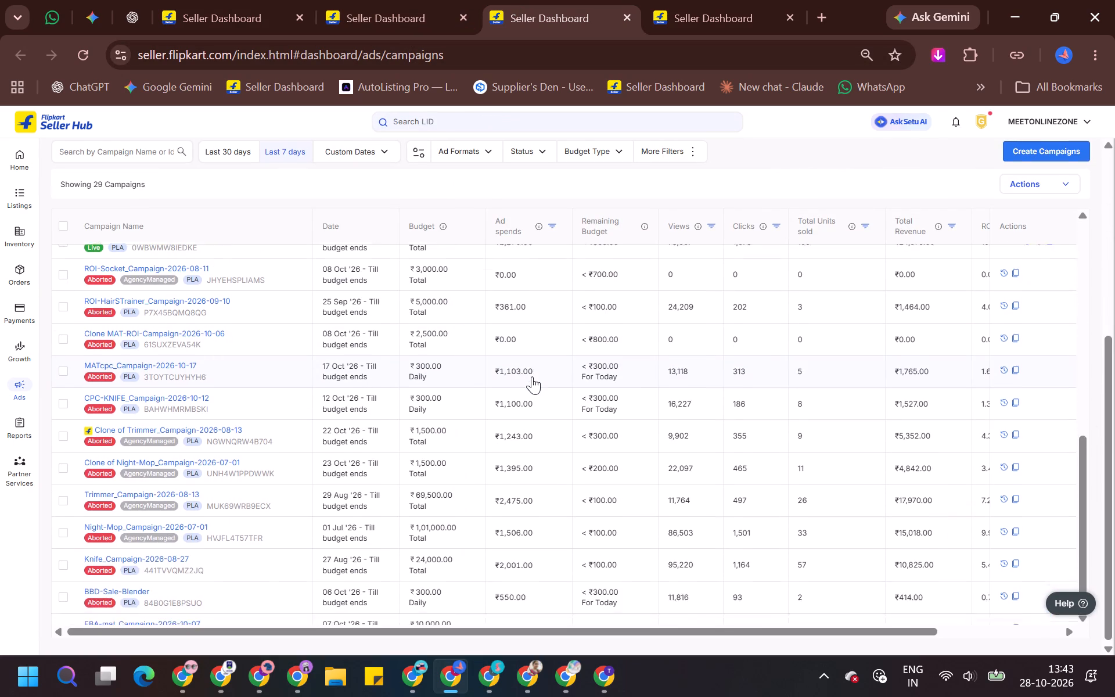
pyautogui.scroll(14, 532, 376)
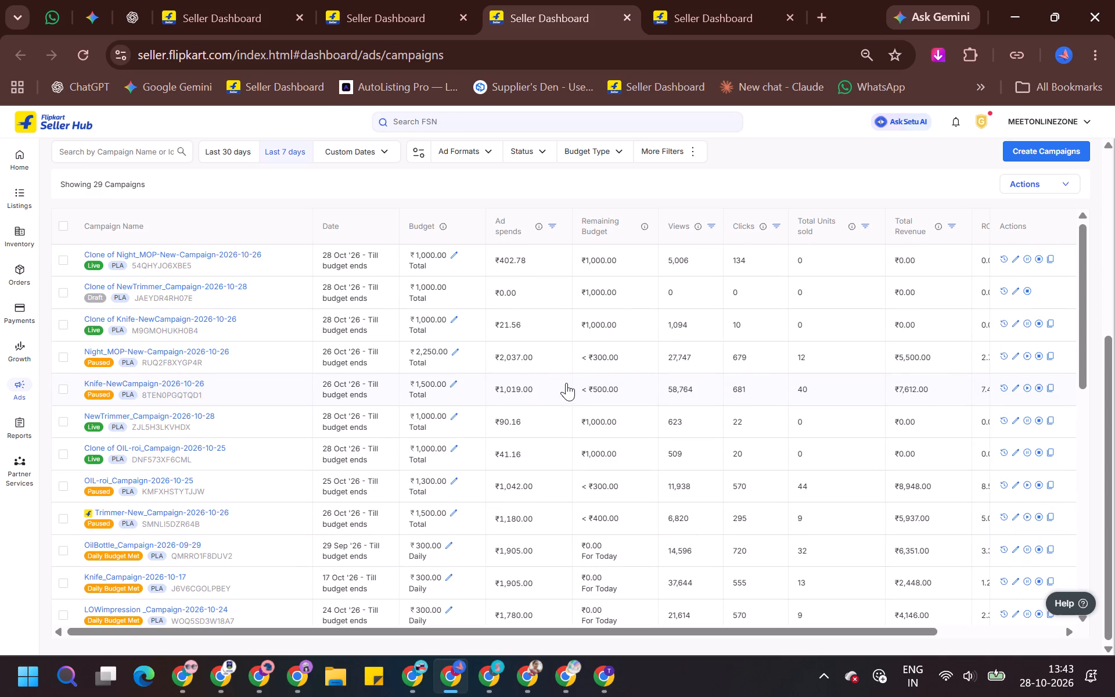
# Return to the active mop cleaning wipe listings and look through page 4 to its end.
pyautogui.click(425, 0)
pyautogui.click(274, 0)
pyautogui.scroll(5, 552, 409)
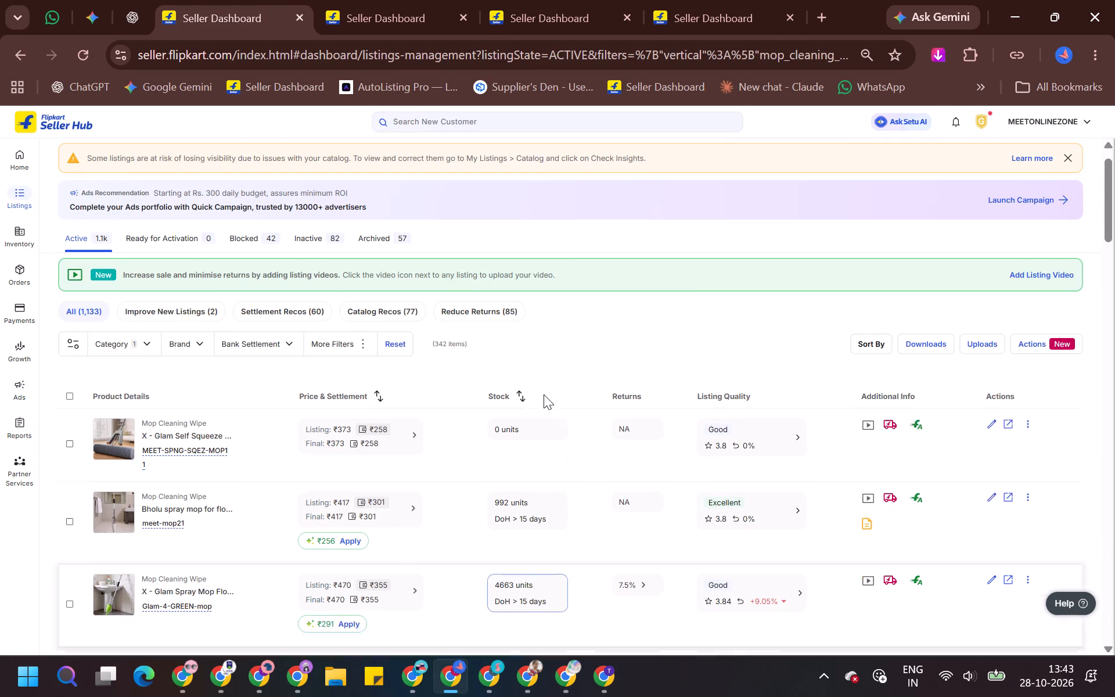
pyautogui.scroll(8, 544, 394)
pyautogui.scroll(-12, 544, 394)
pyautogui.scroll(1, 544, 394)
pyautogui.scroll(-15, 543, 403)
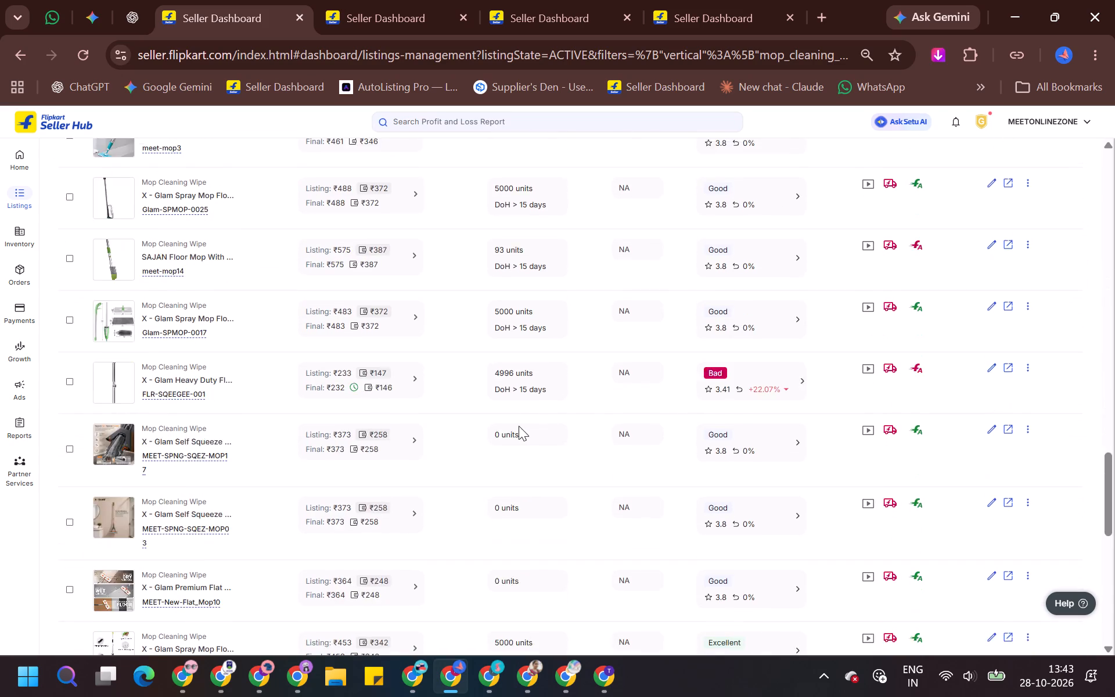
pyautogui.scroll(-19, 519, 426)
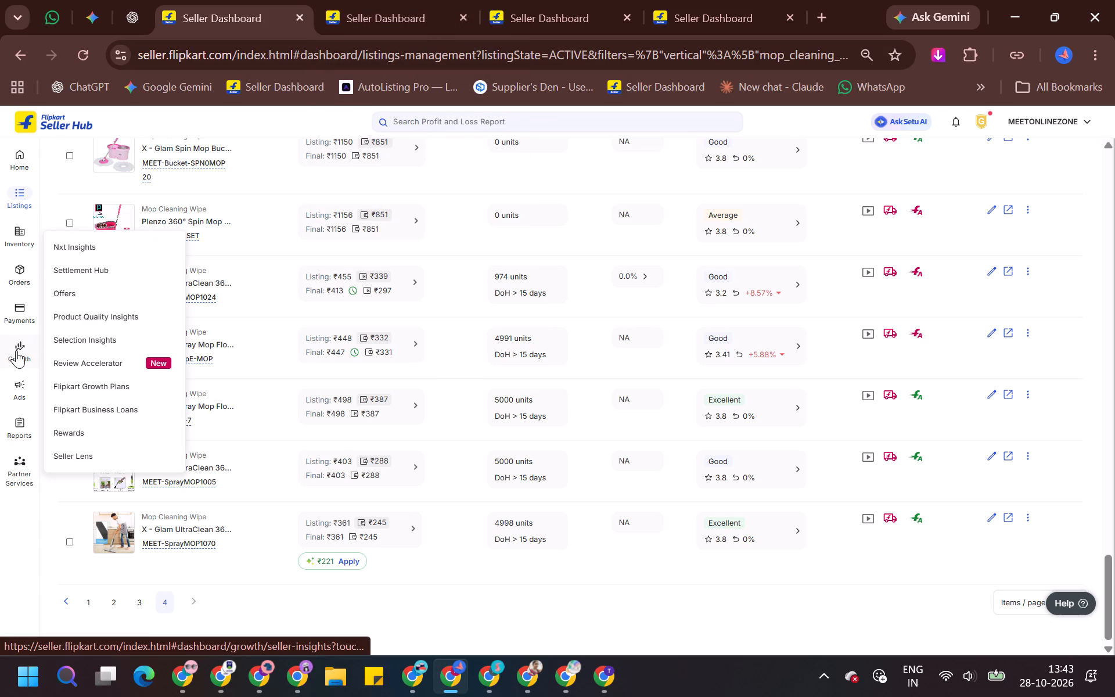
# Open the Settlement Hub in a new browser tab and switch to it.
pyautogui.rightClick(129, 268)
pyautogui.click(166, 288)
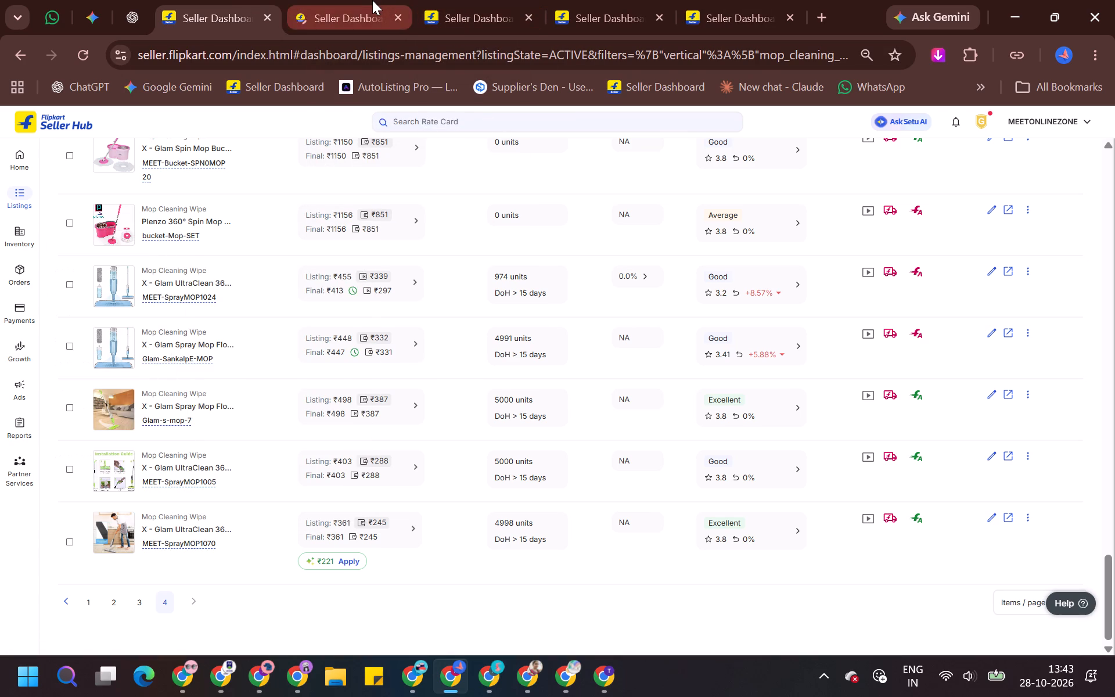
pyautogui.click(372, 0)
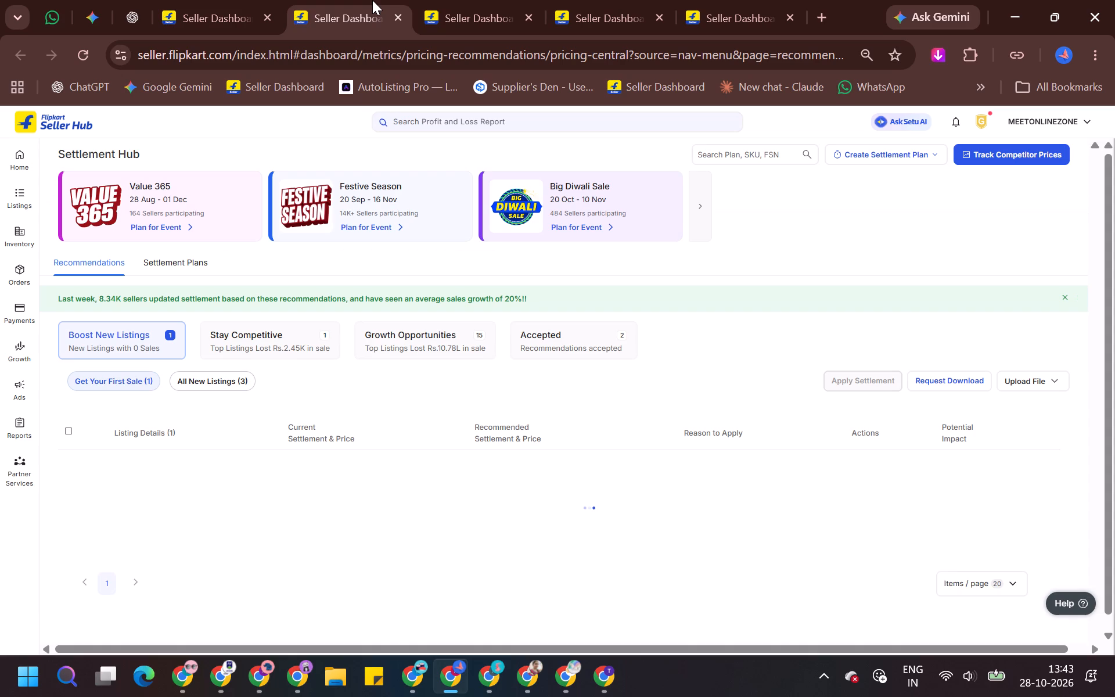
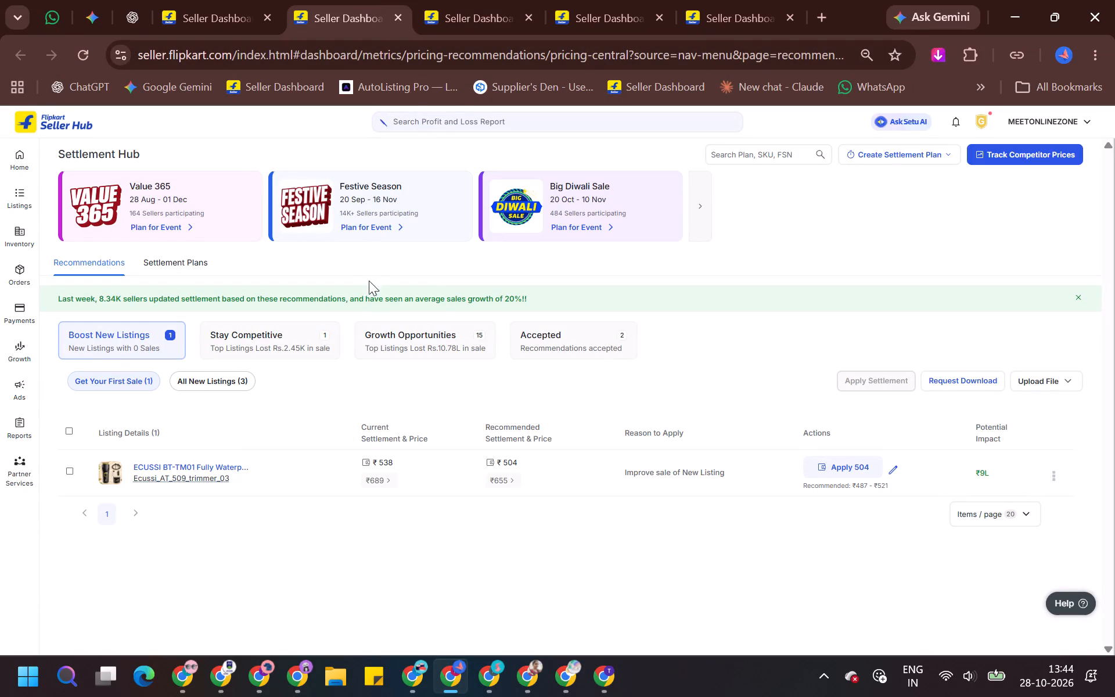
# Opt out of plan 2140 among the opted-in settlement plans for the Festive Season event.
pyautogui.click(364, 228)
pyautogui.scroll(-2, 364, 228)
pyautogui.click(267, 268)
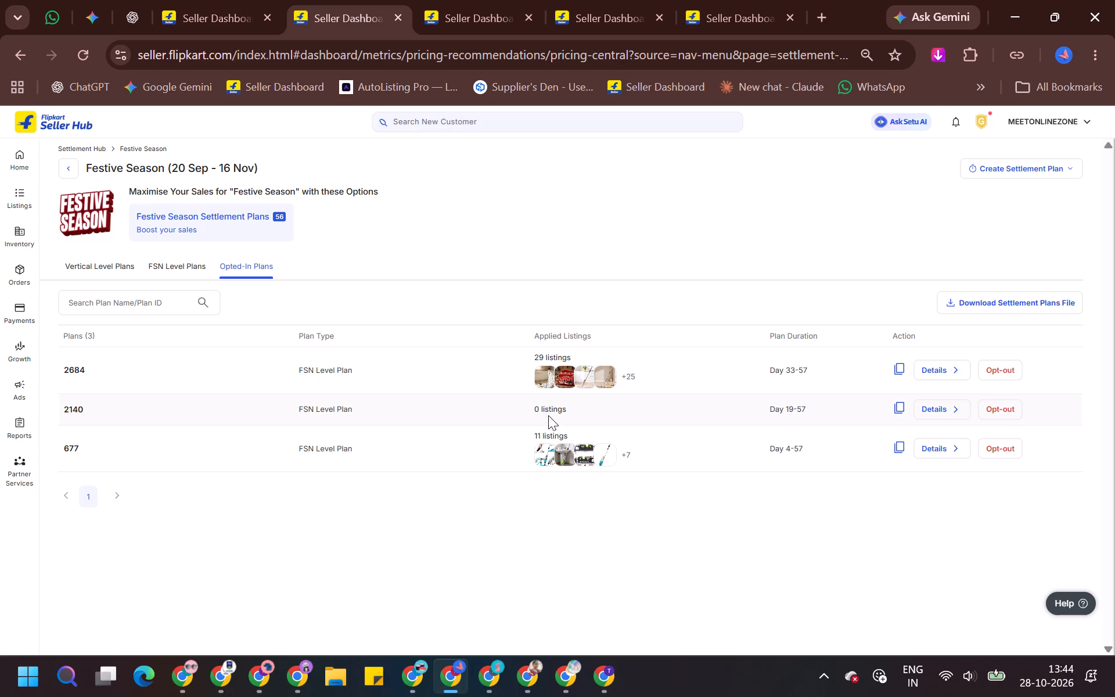
pyautogui.click(983, 410)
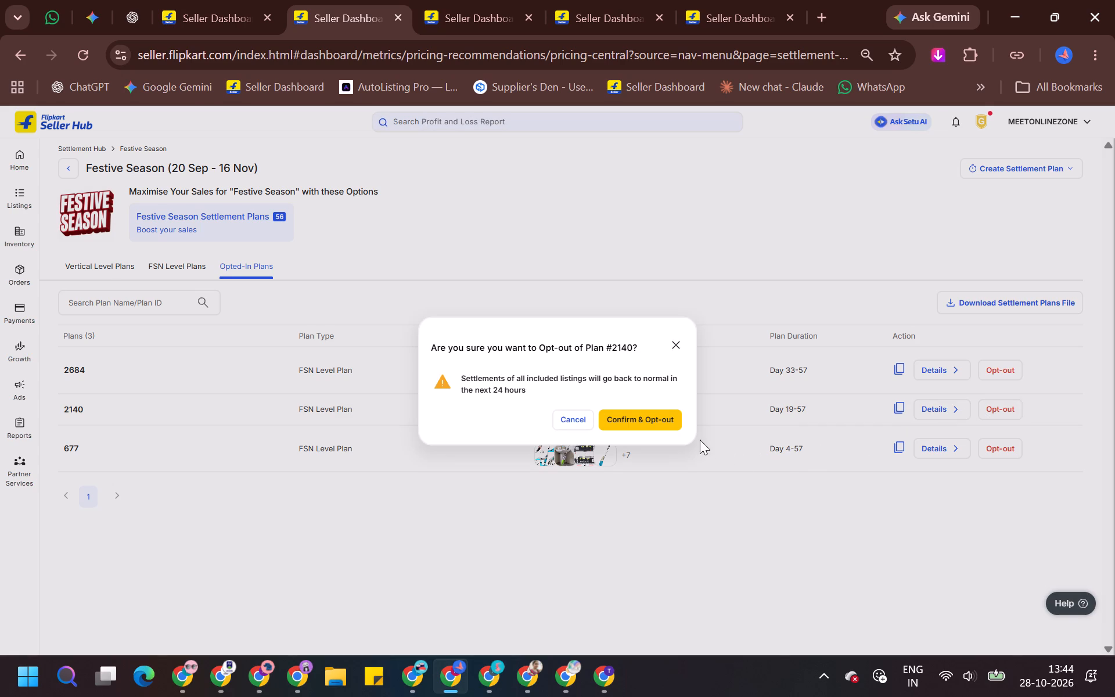
pyautogui.click(665, 423)
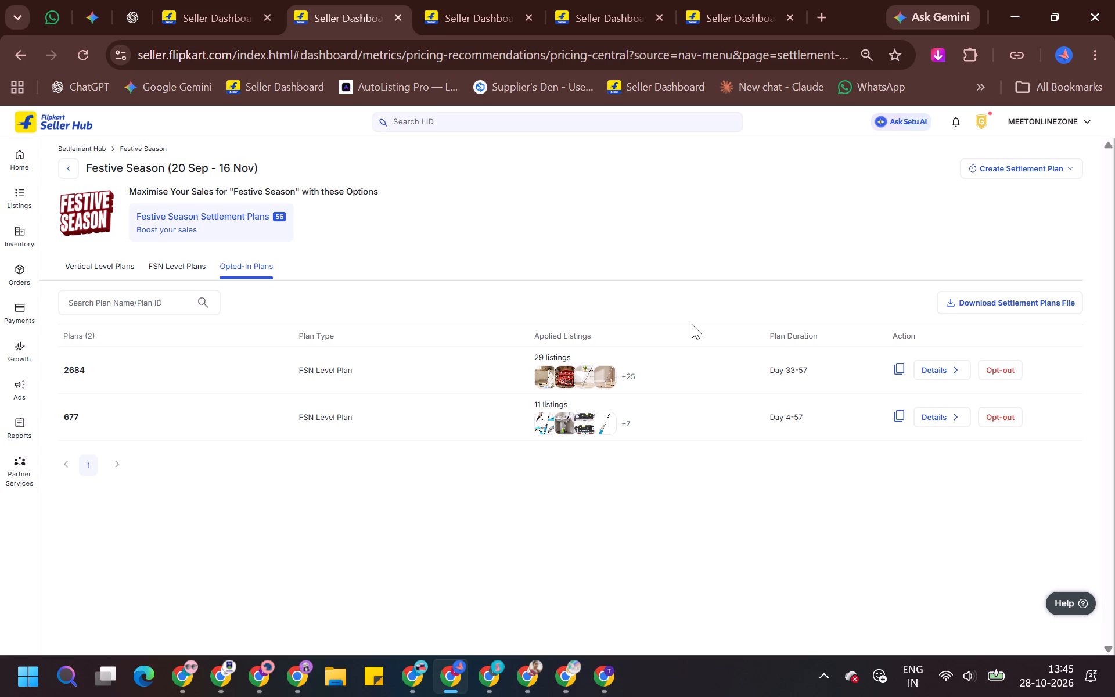
# View the details of Festive Season plan 2684, then close them.
pyautogui.click(944, 367)
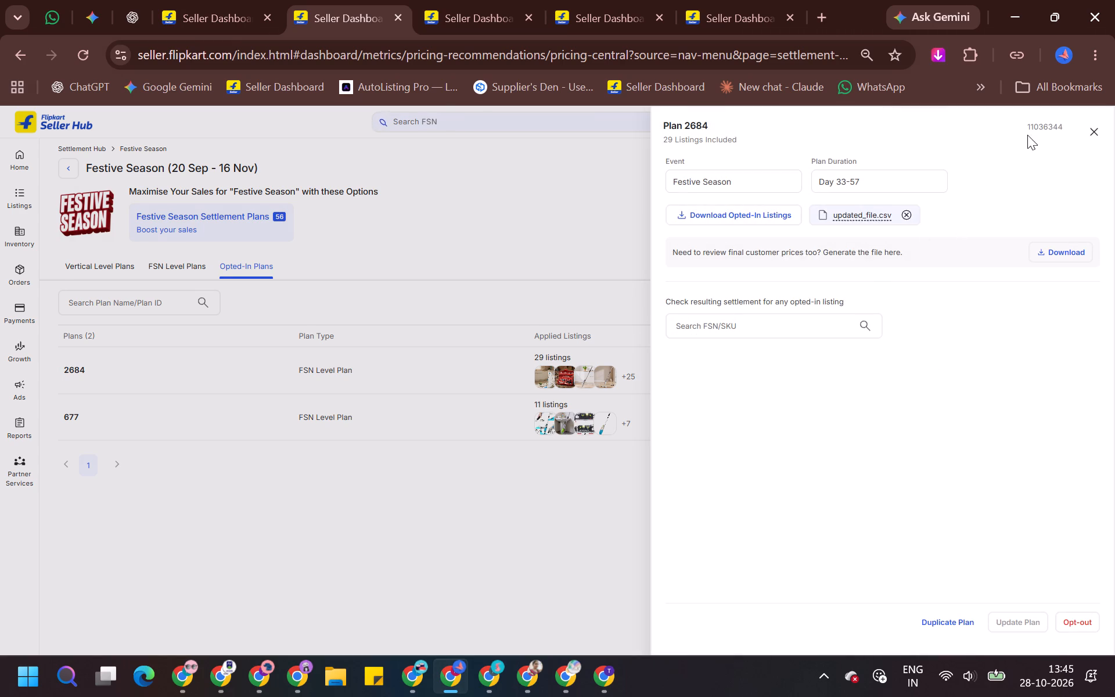
pyautogui.click(1093, 126)
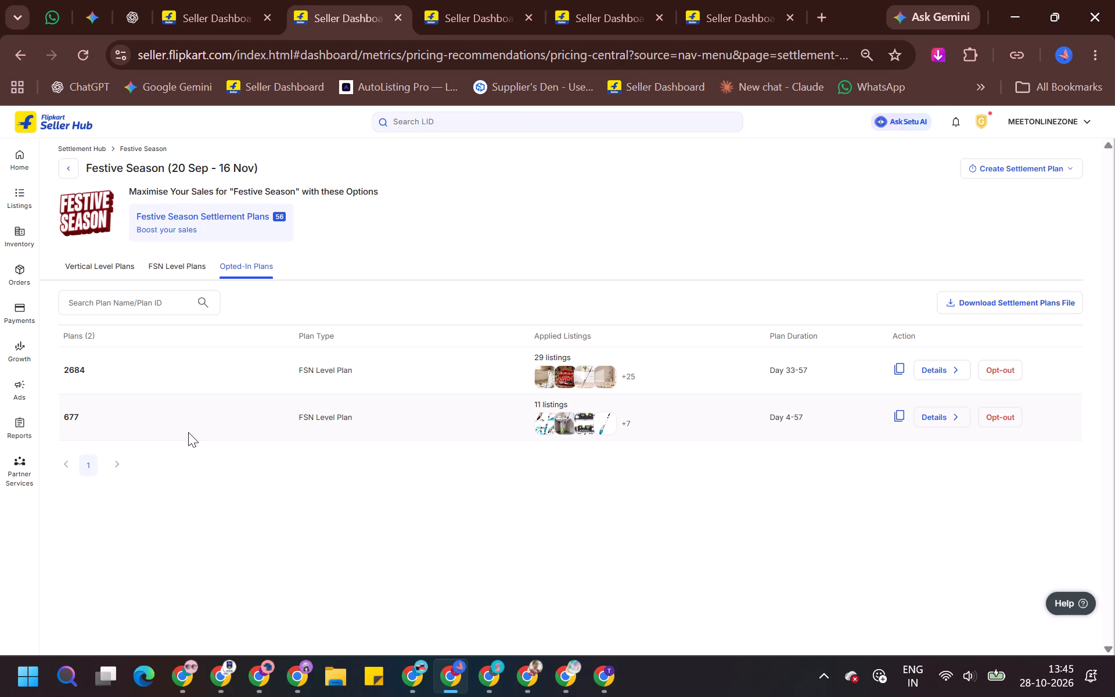
# Return to page 4 of the active mop listings and check which settlement plan is scheduled on MEET-SprayMOP1020.
pyautogui.click(225, 0)
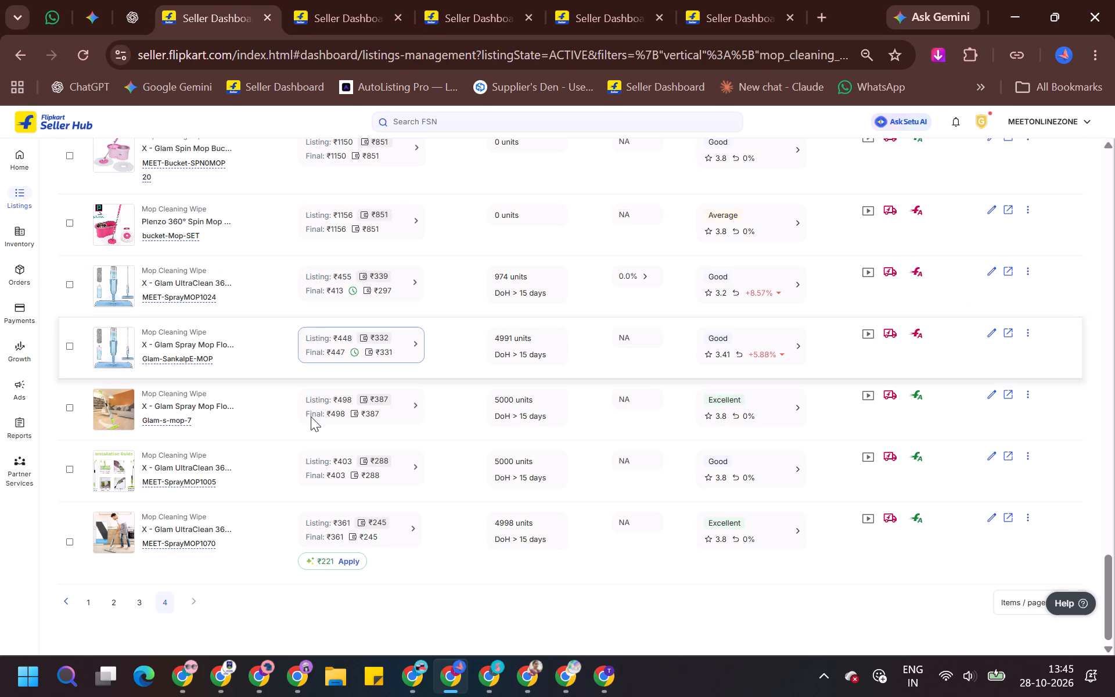
pyautogui.scroll(-1, 300, 513)
pyautogui.scroll(6, 300, 513)
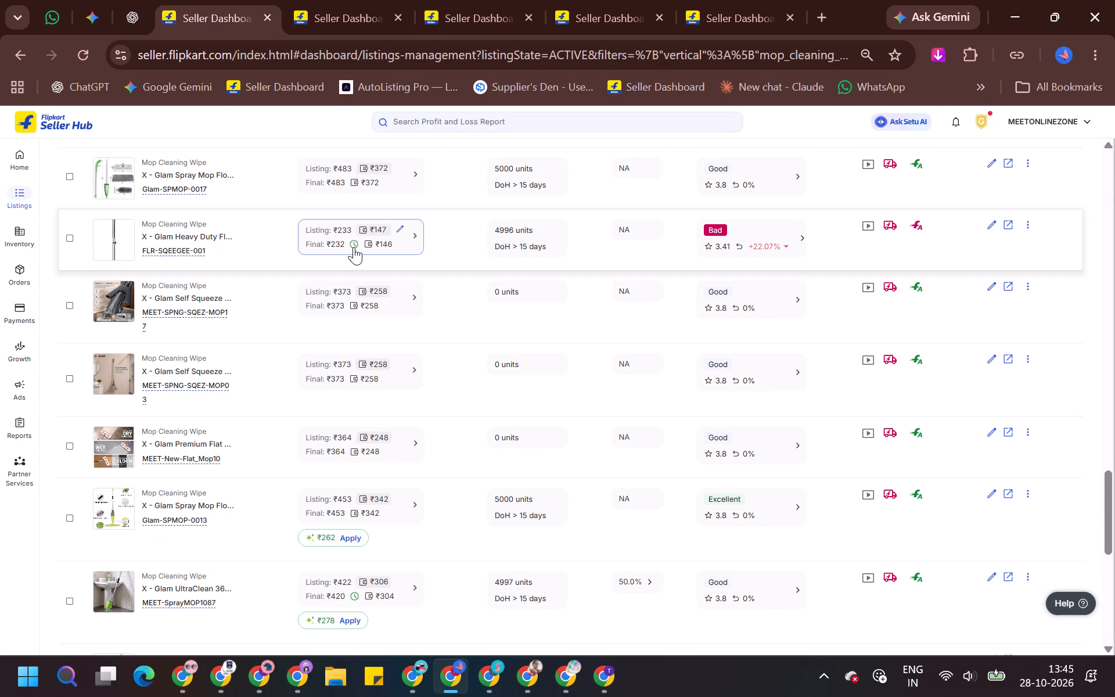
pyautogui.scroll(12, 354, 247)
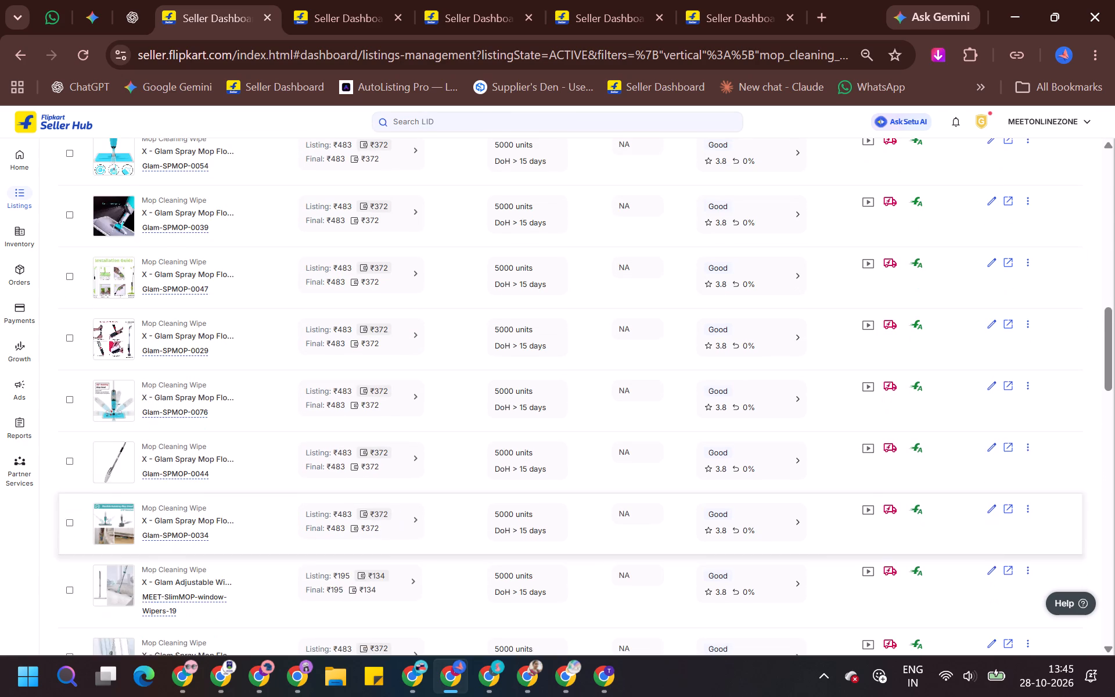
pyautogui.scroll(10, 346, 267)
pyautogui.scroll(-6, 296, 384)
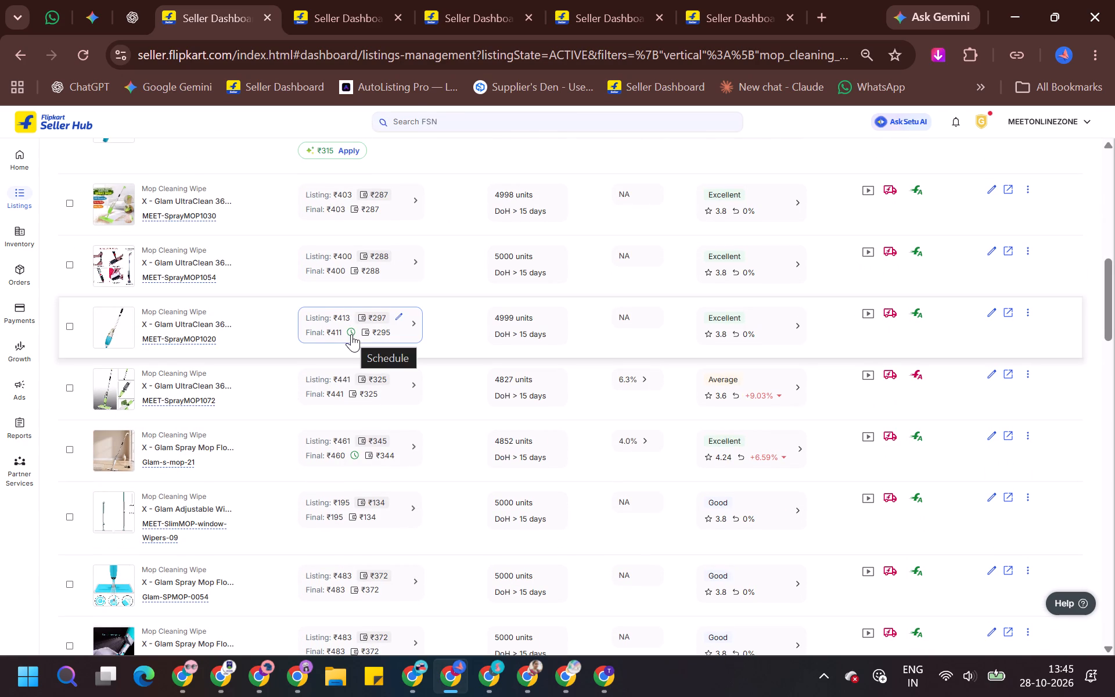
pyautogui.click(351, 334)
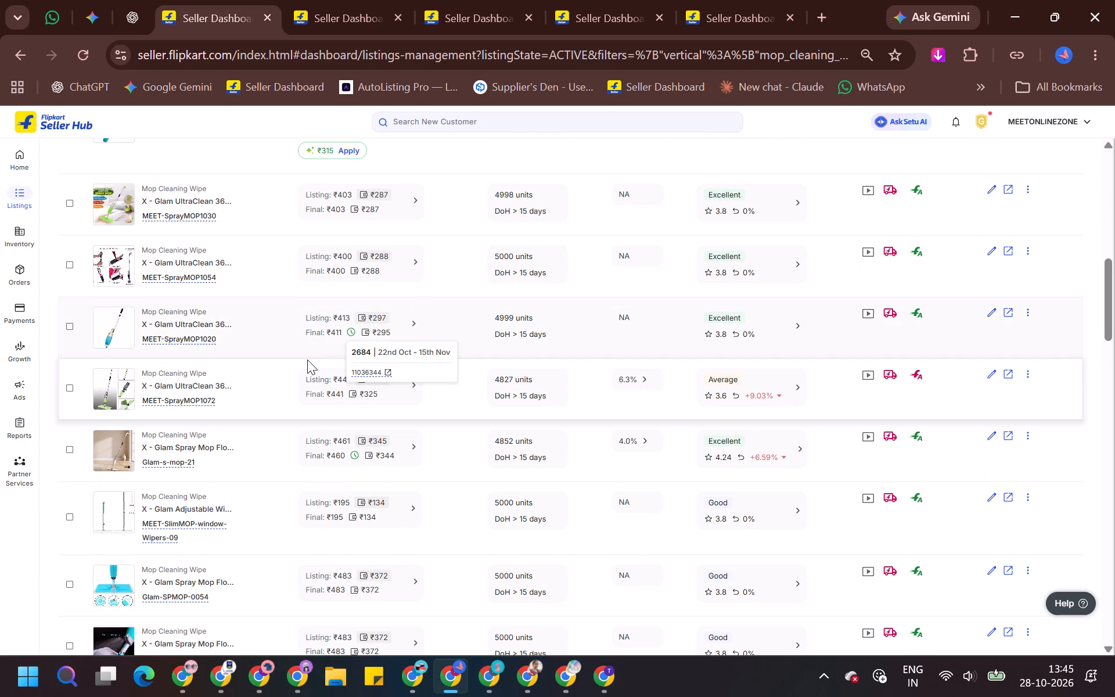
pyautogui.click(307, 360)
pyautogui.click(351, 337)
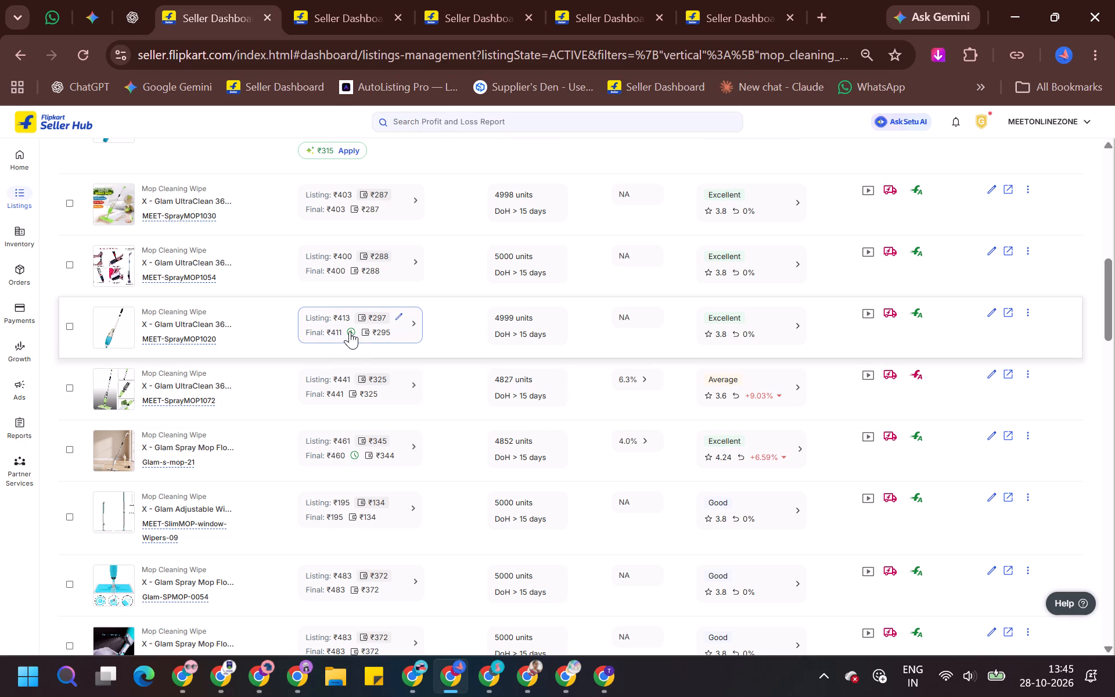
# Go to page 3 of the active mop cleaning wipe listings.
pyautogui.scroll(-20, 286, 385)
pyautogui.scroll(-10, 286, 385)
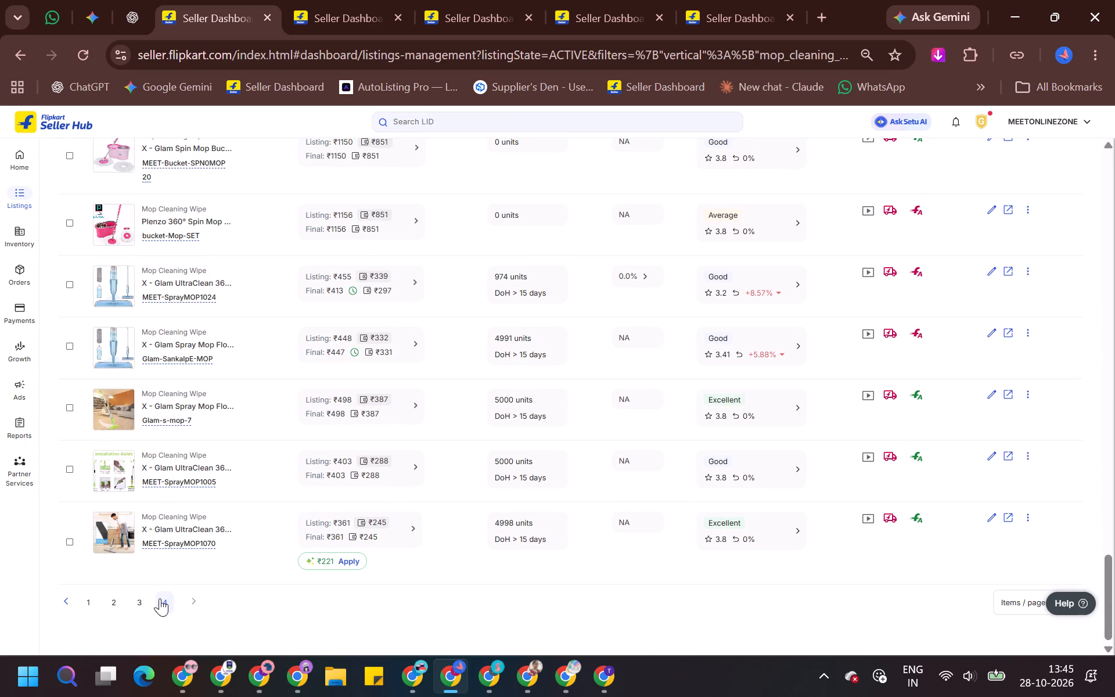
pyautogui.click(145, 605)
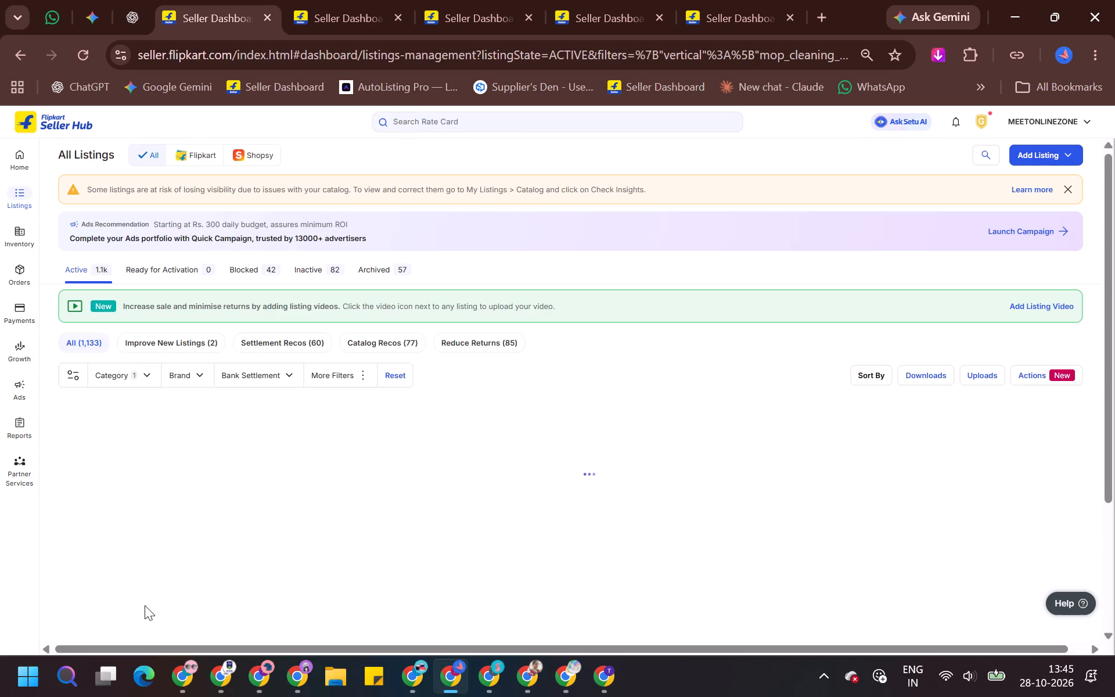
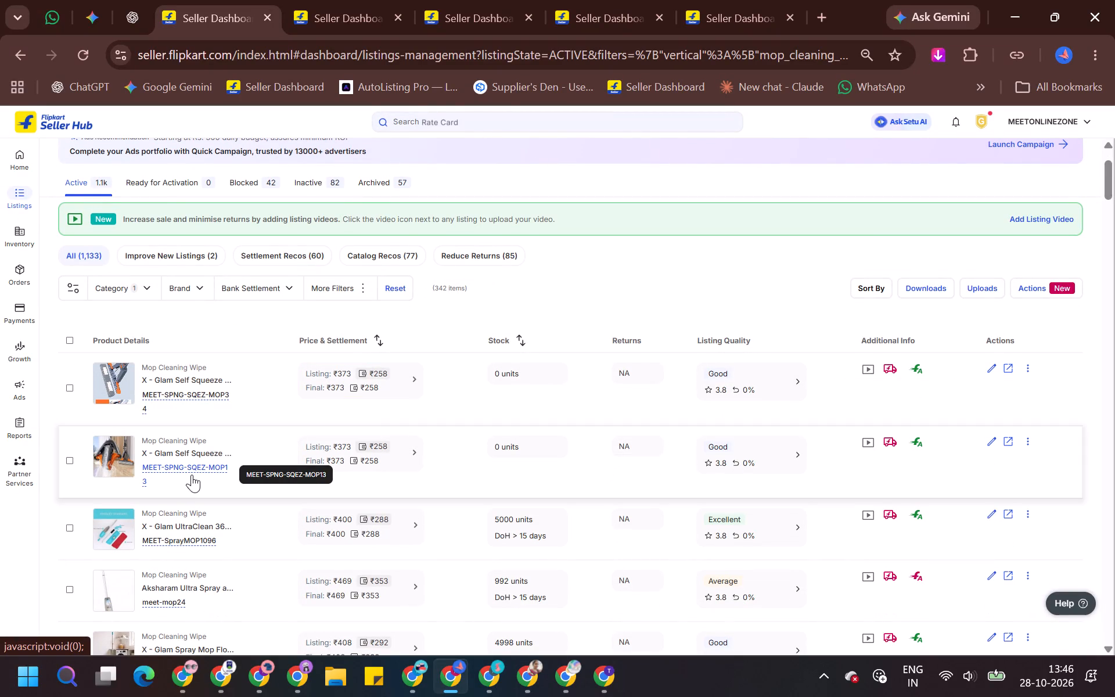
# Look through page 3 of the active mop cleaning wipe listings for products with a scheduled settlement plan in their price details.
pyautogui.scroll(-8, 684, 238)
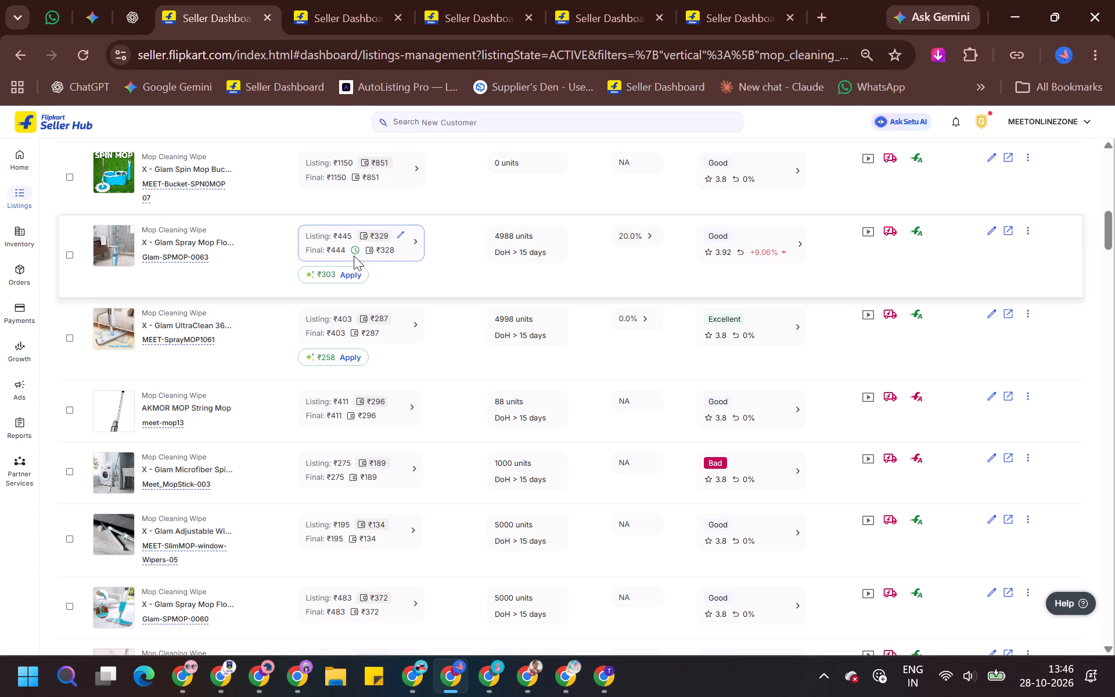
pyautogui.scroll(-3, 354, 256)
pyautogui.scroll(1, 354, 257)
pyautogui.scroll(-7, 354, 257)
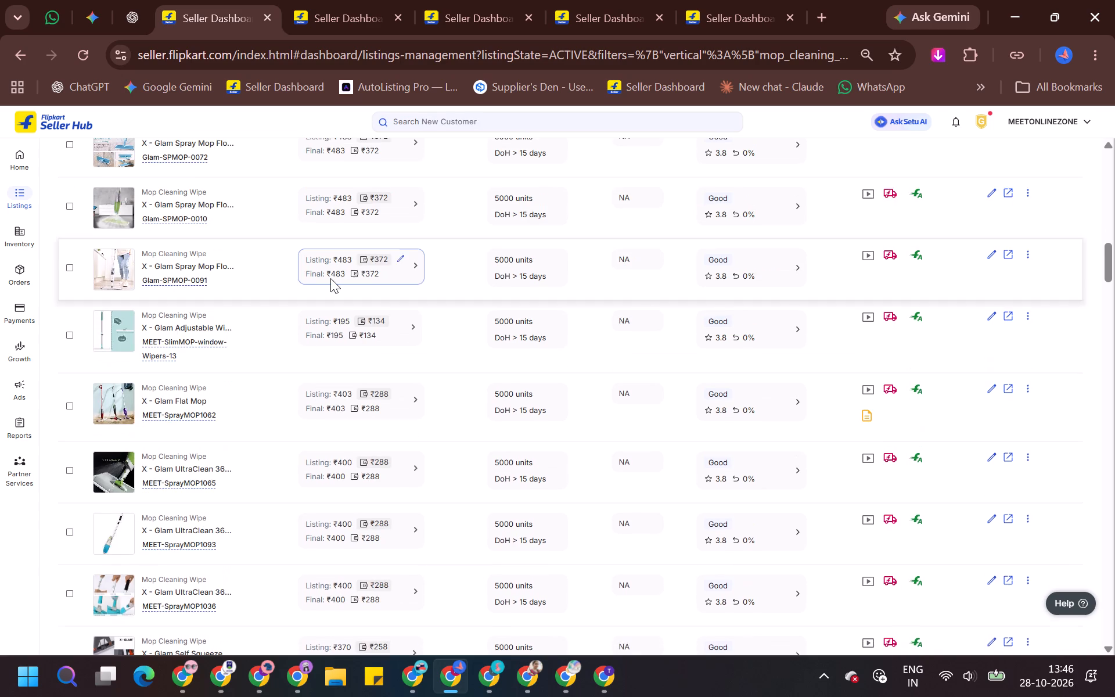
pyautogui.scroll(-14, 330, 278)
pyautogui.scroll(-5, 330, 383)
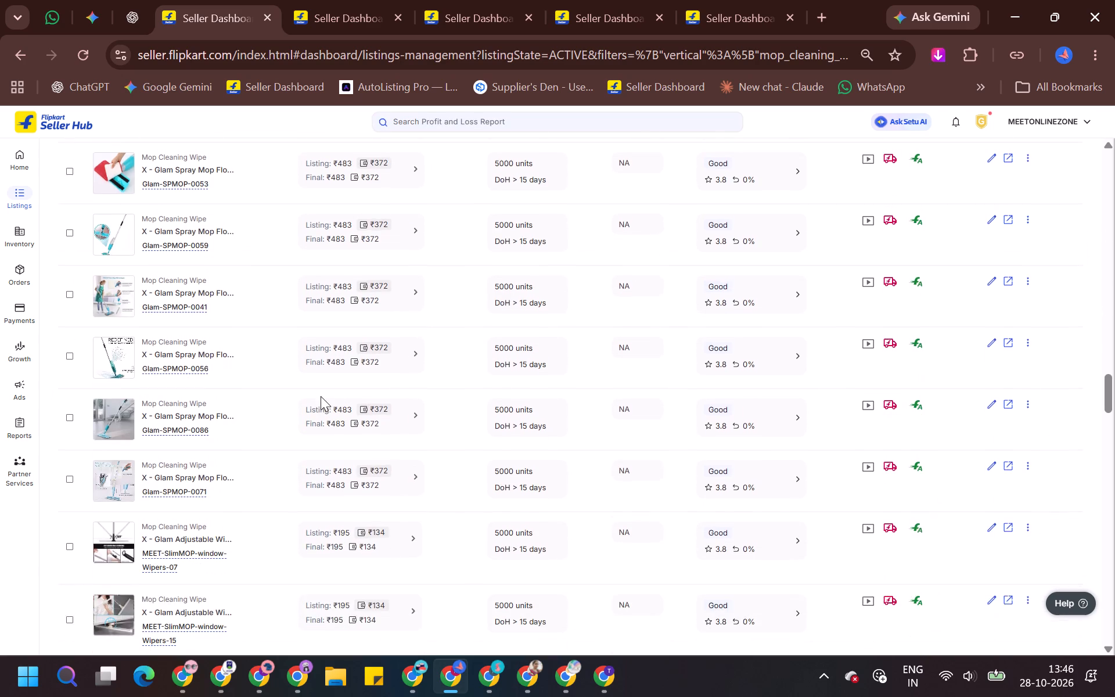
pyautogui.scroll(-13, 321, 396)
pyautogui.scroll(3, 322, 391)
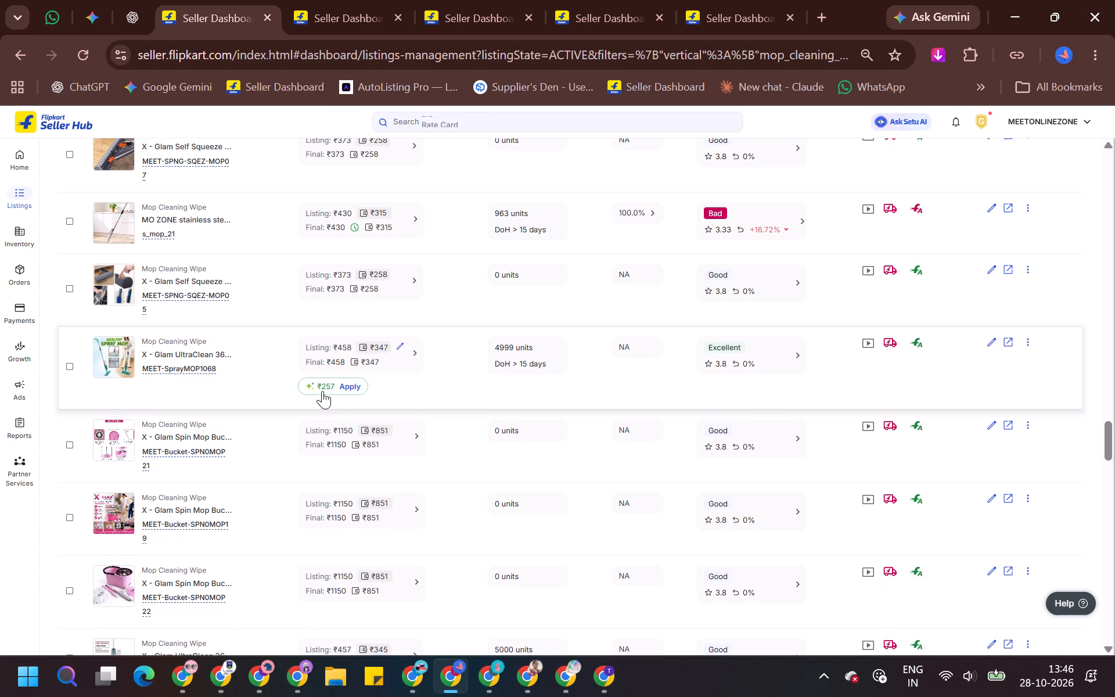
pyautogui.click(287, 376)
pyautogui.scroll(-5, 287, 376)
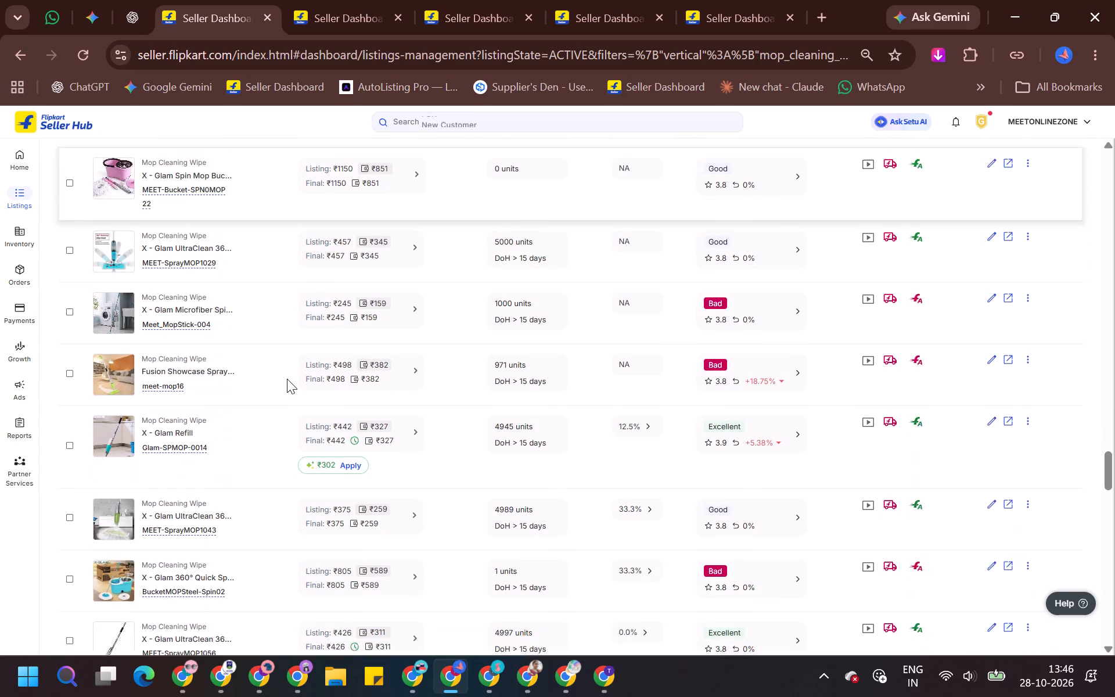
pyautogui.scroll(-5, 282, 460)
pyautogui.scroll(3, 282, 464)
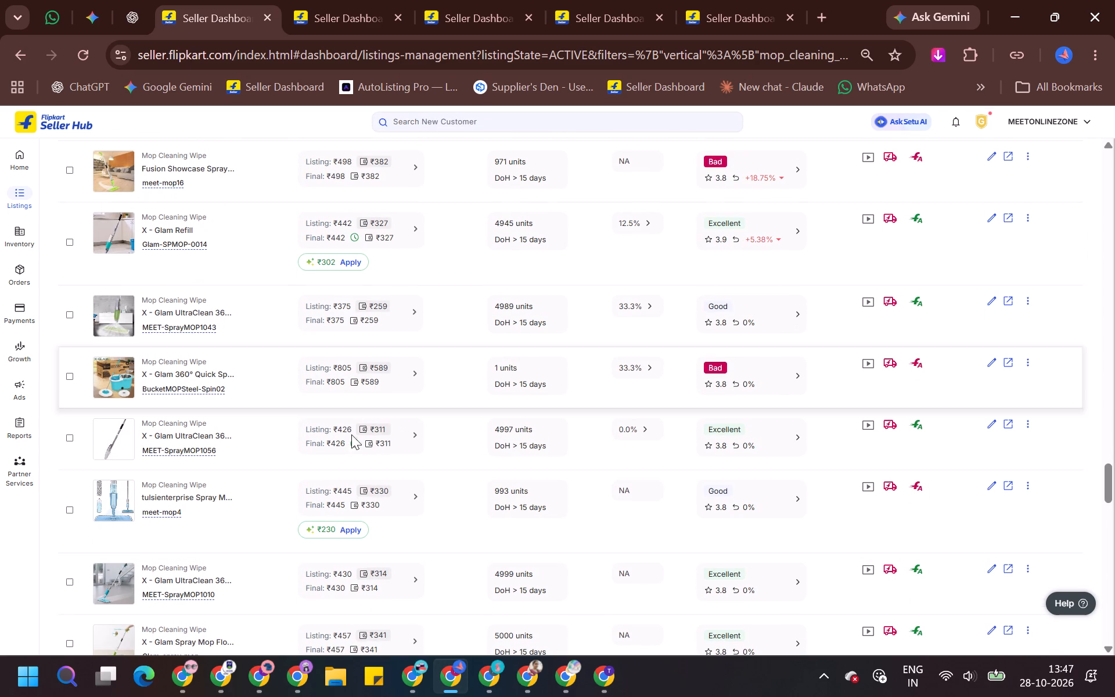
pyautogui.scroll(-14, 280, 433)
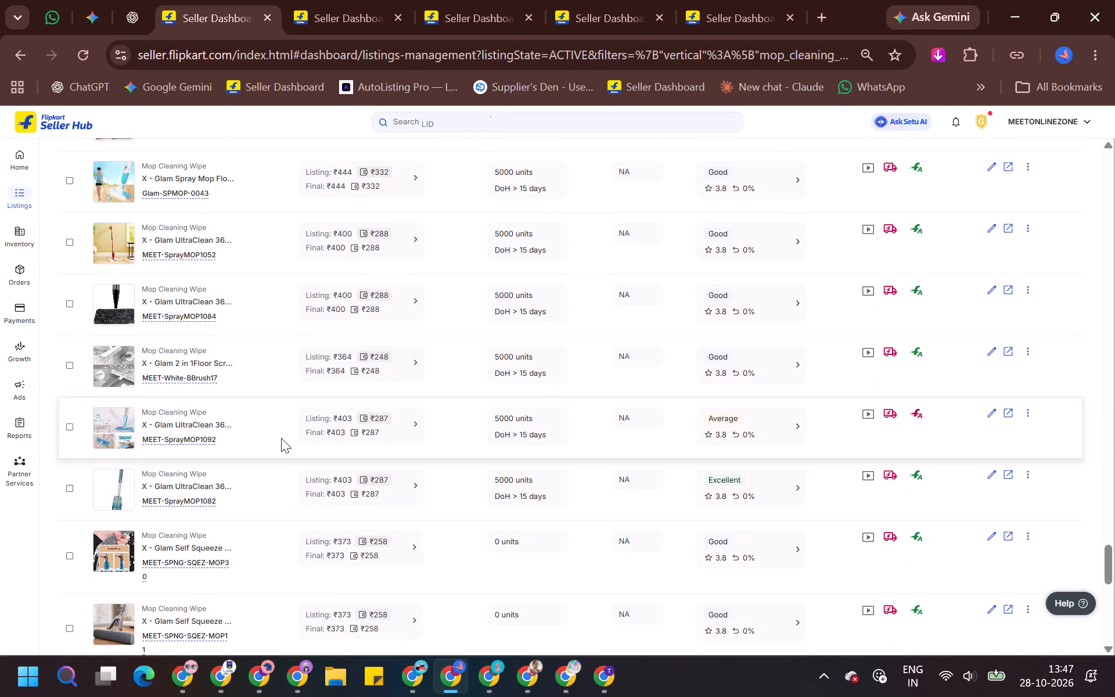
pyautogui.scroll(-7, 281, 438)
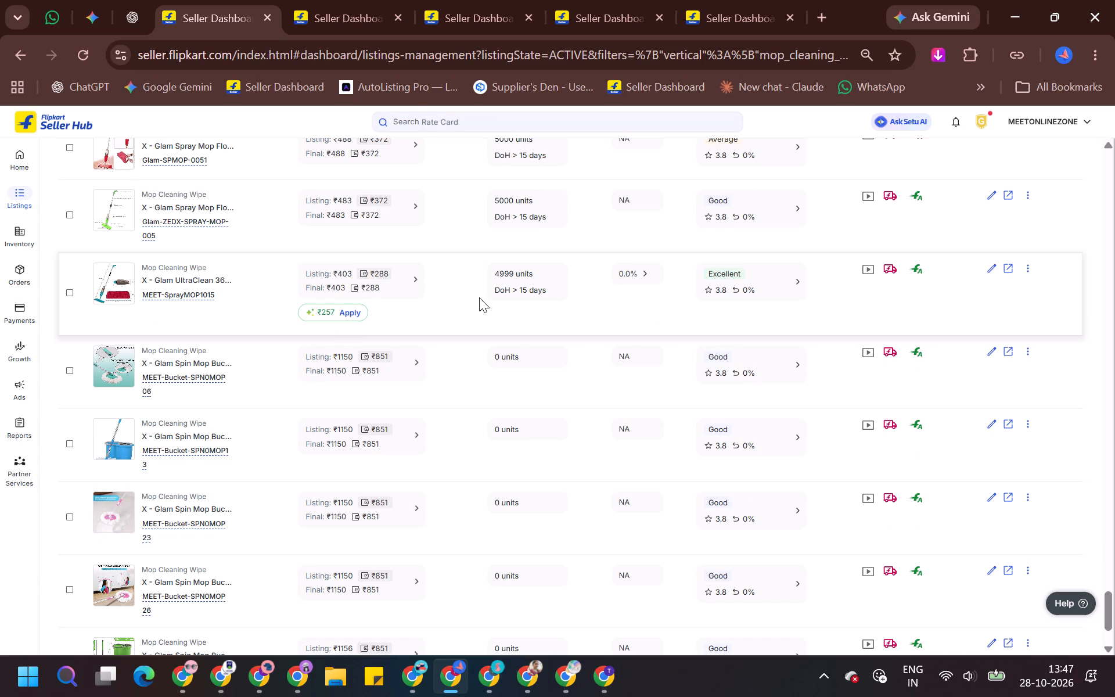
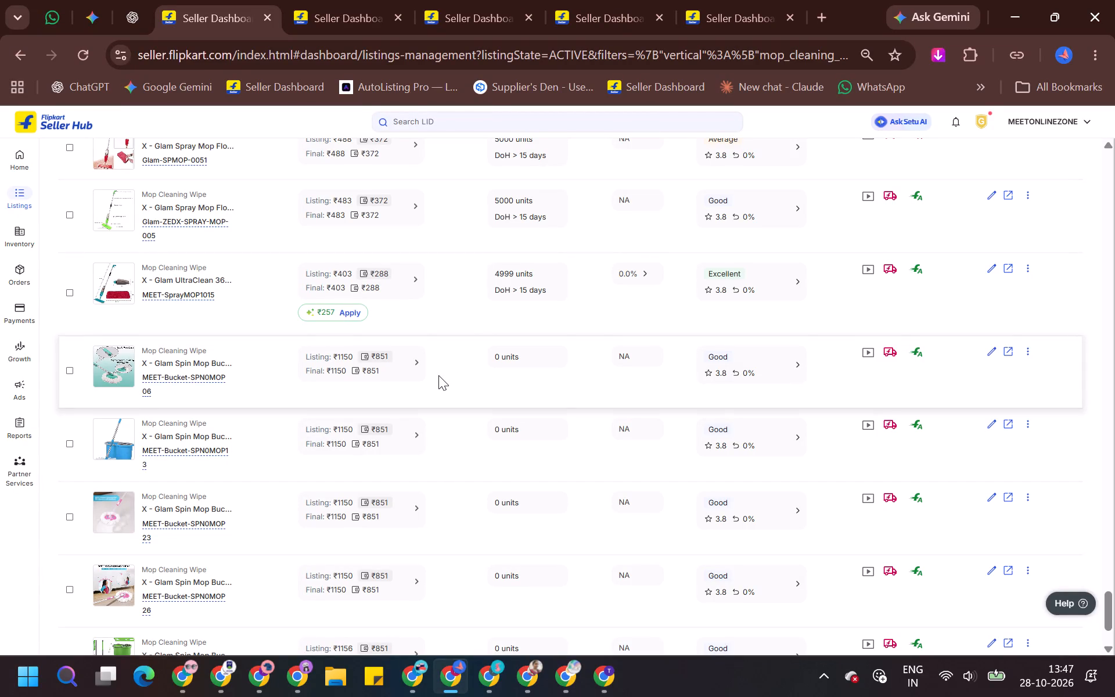
# Check the rest of page 3 of the active mop cleaning wipe listings for scheduled settlement plans in the price details.
pyautogui.scroll(-7, 438, 375)
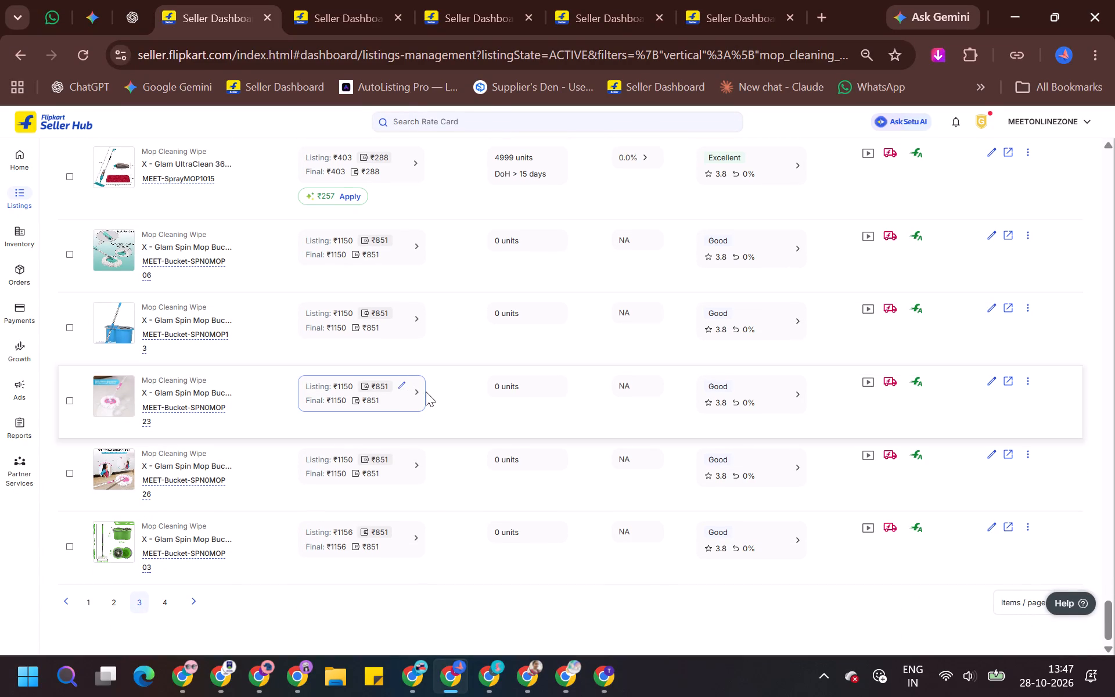
pyautogui.scroll(-3, 430, 420)
pyautogui.scroll(20, 429, 435)
pyautogui.scroll(5, 429, 435)
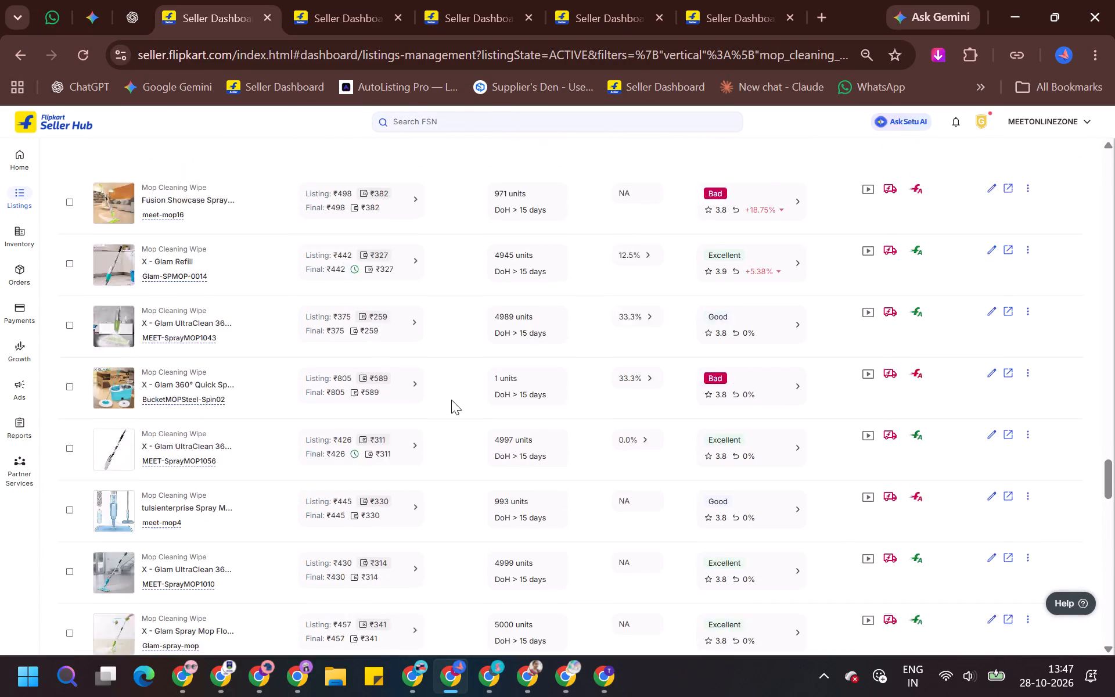
pyautogui.scroll(20, 451, 400)
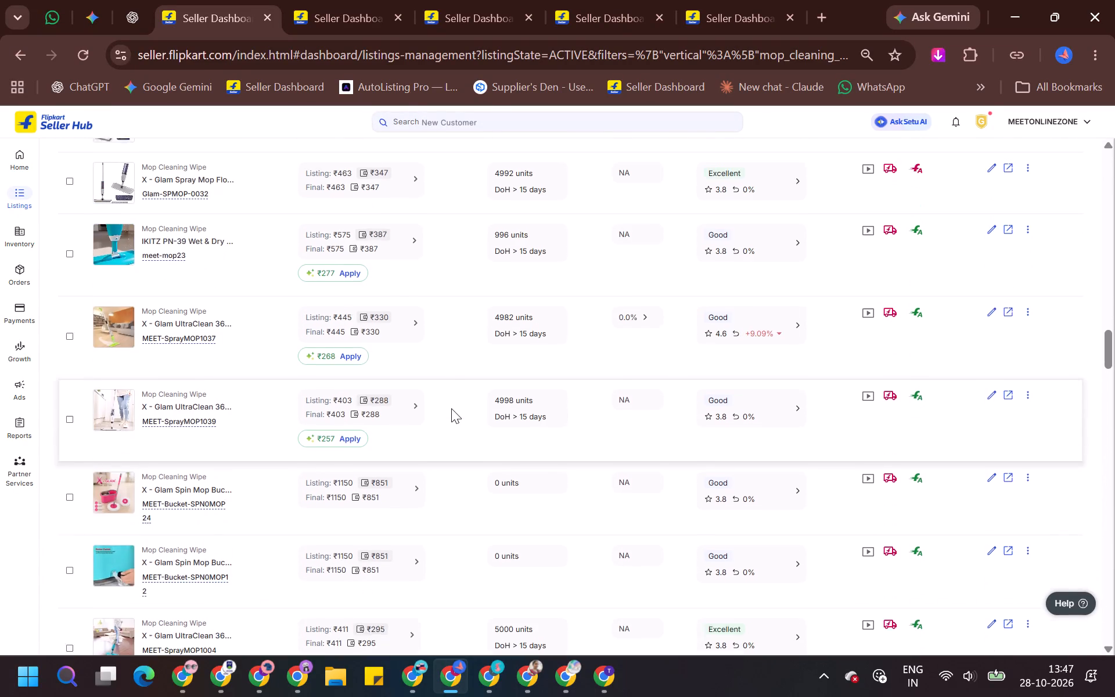
pyautogui.scroll(17, 451, 408)
pyautogui.scroll(4, 455, 380)
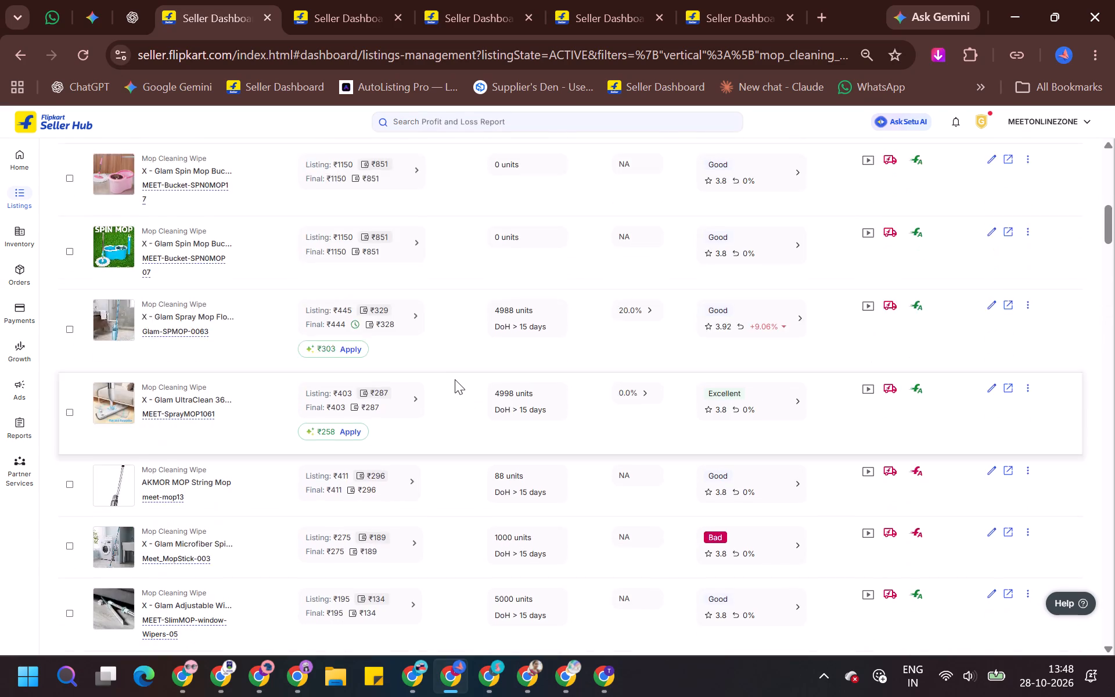
pyautogui.scroll(7, 455, 379)
pyautogui.click(567, 376)
# Go to page 2 of the mop cleaning wipe listings and examine the price details for scheduled settlement plans.
pyautogui.scroll(-6, 476, 339)
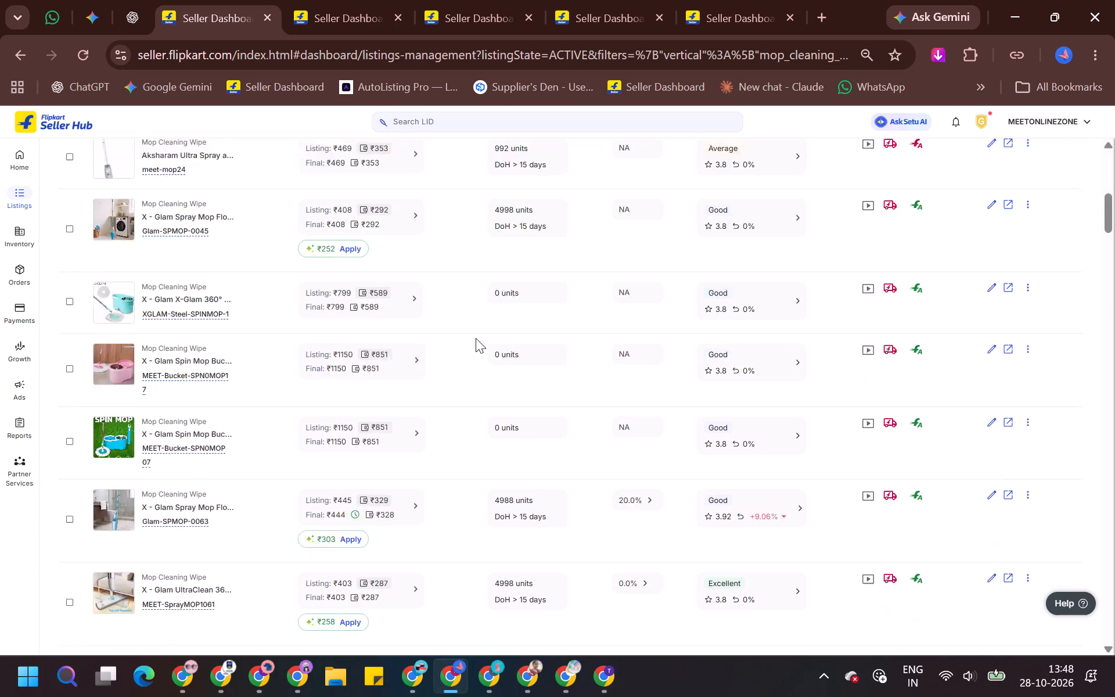
pyautogui.scroll(-20, 476, 338)
pyautogui.scroll(-20, 476, 338)
pyautogui.scroll(-15, 476, 338)
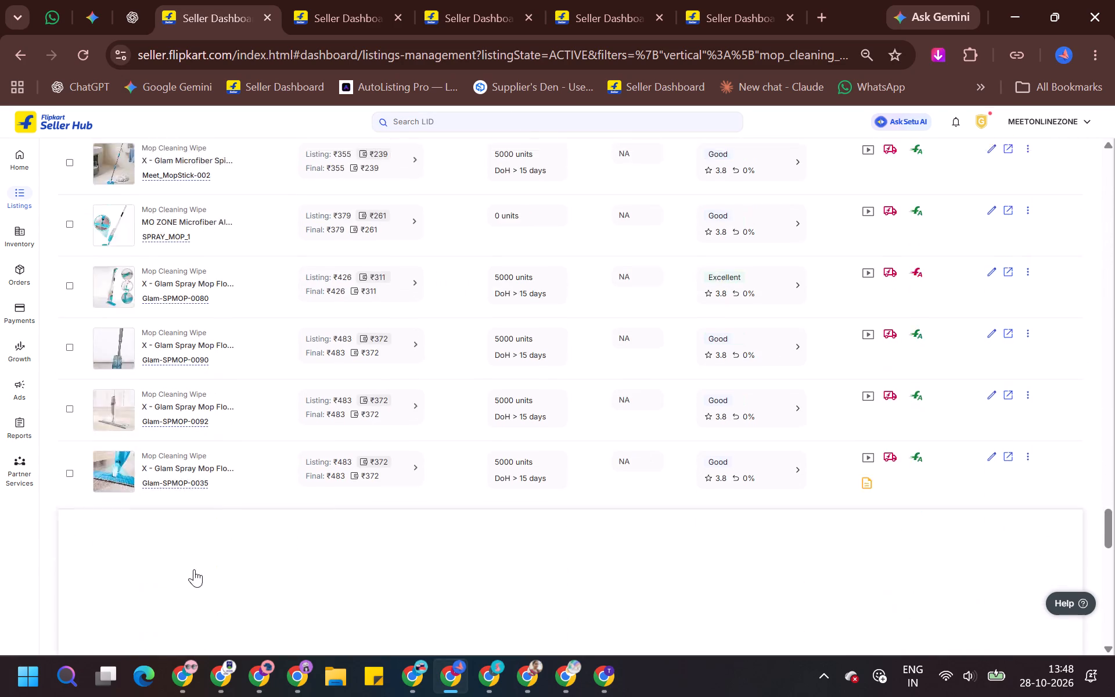
pyautogui.scroll(-3, 194, 569)
pyautogui.scroll(-20, 163, 577)
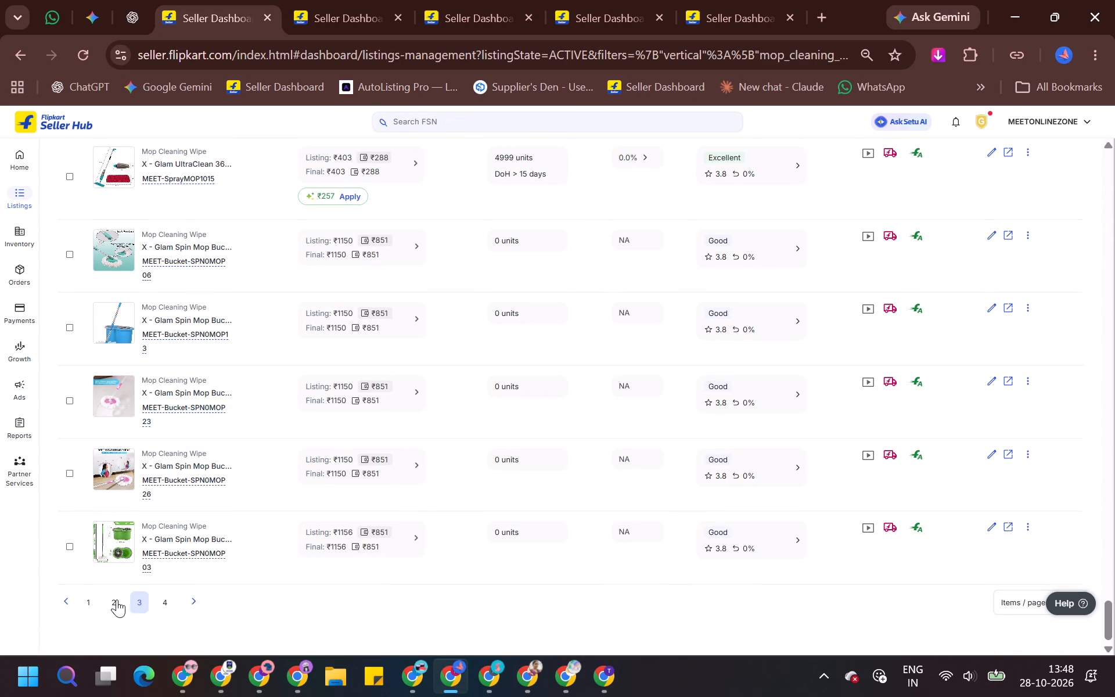
pyautogui.click(114, 601)
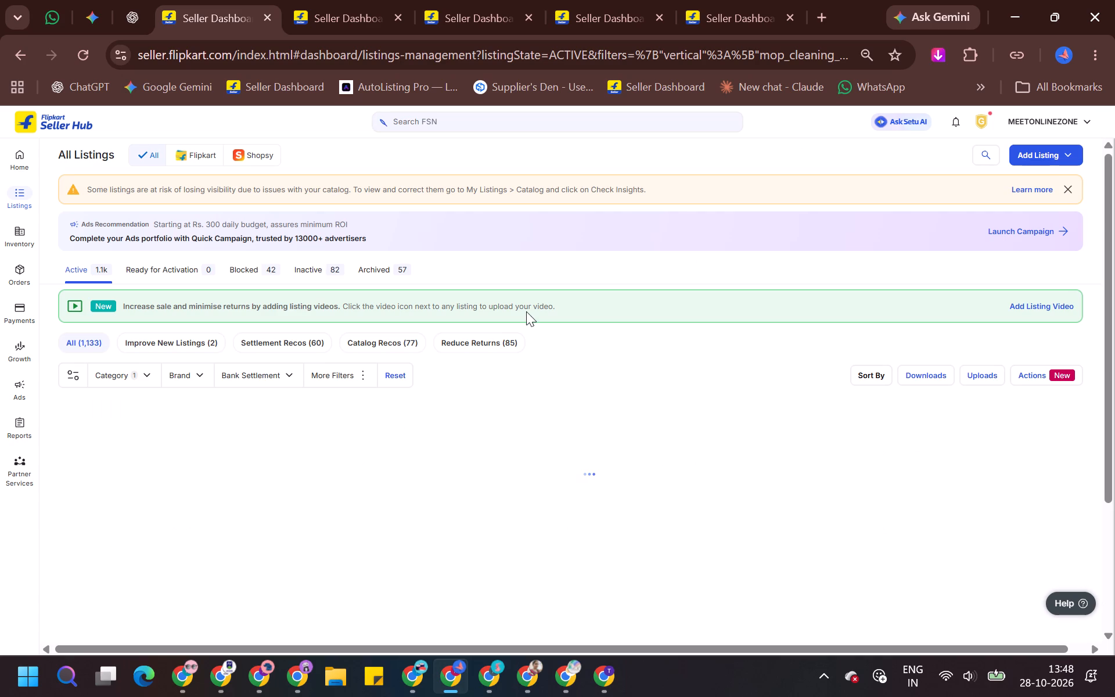
pyautogui.scroll(-2, 501, 278)
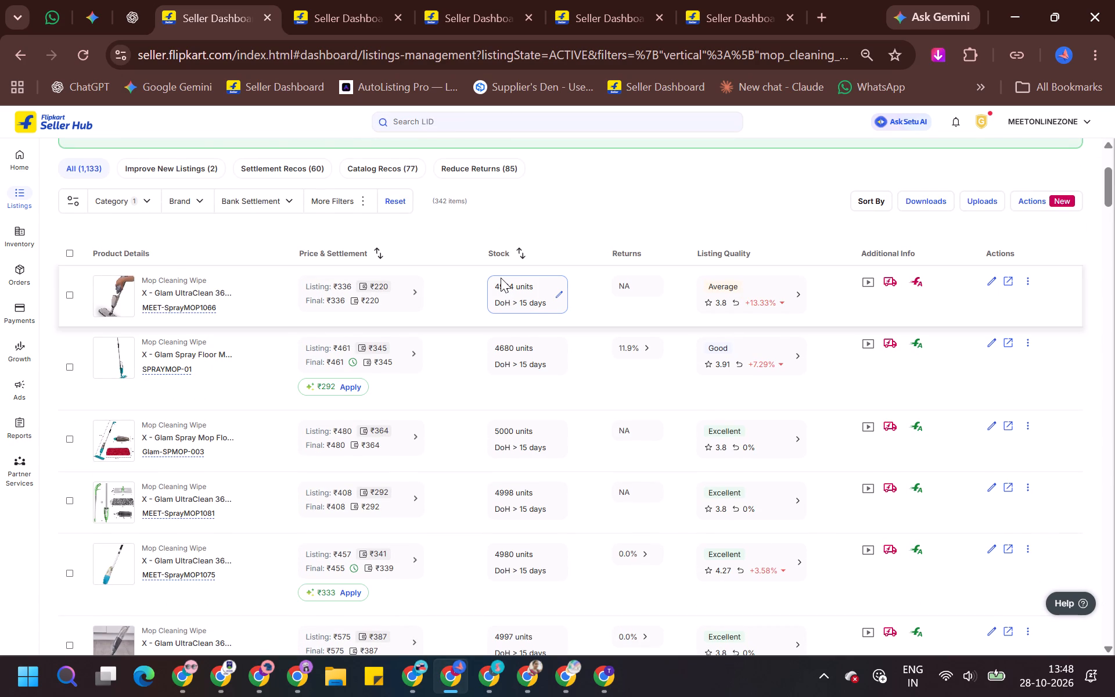
pyautogui.scroll(-16, 428, 401)
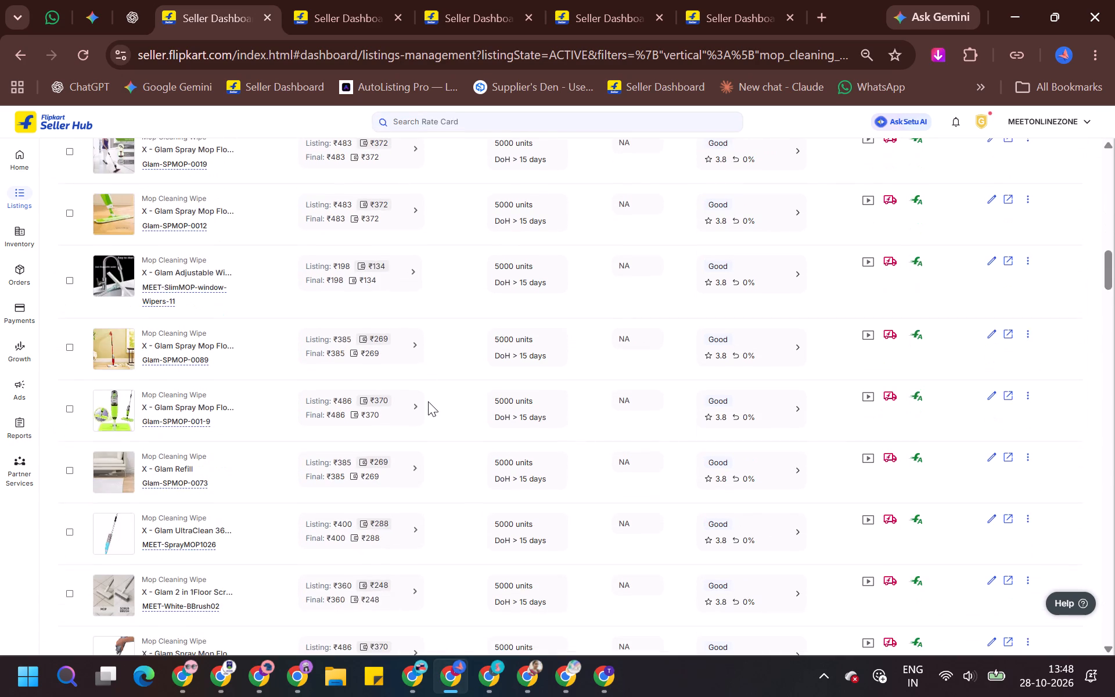
pyautogui.scroll(-12, 428, 401)
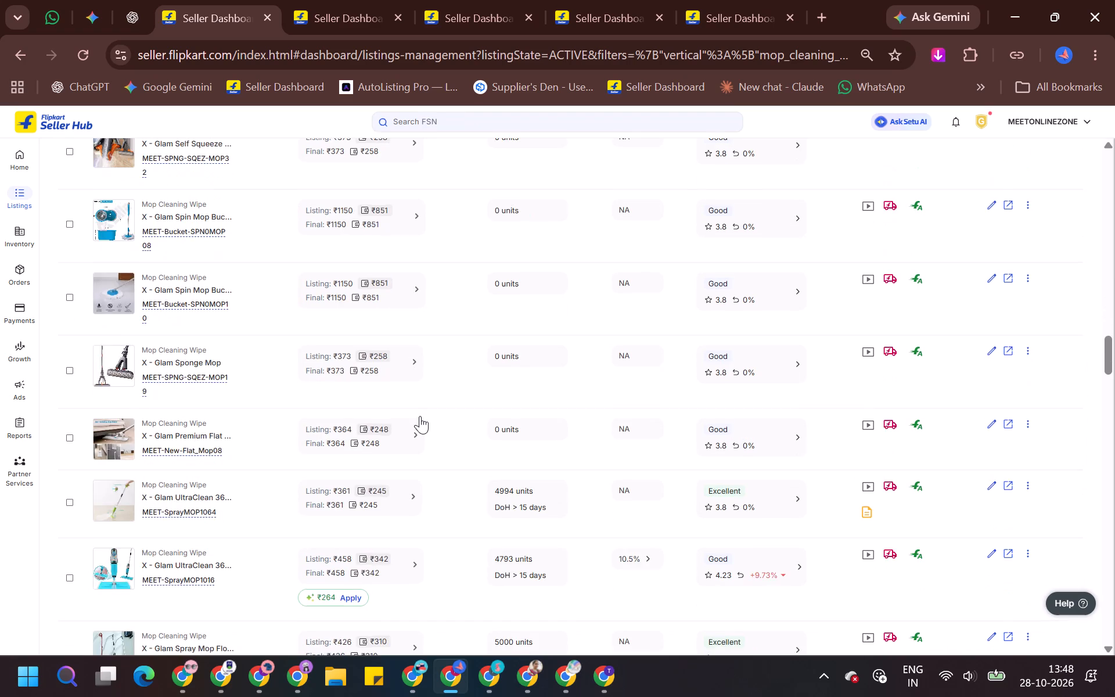
pyautogui.scroll(-12, 420, 416)
pyautogui.scroll(8, 420, 416)
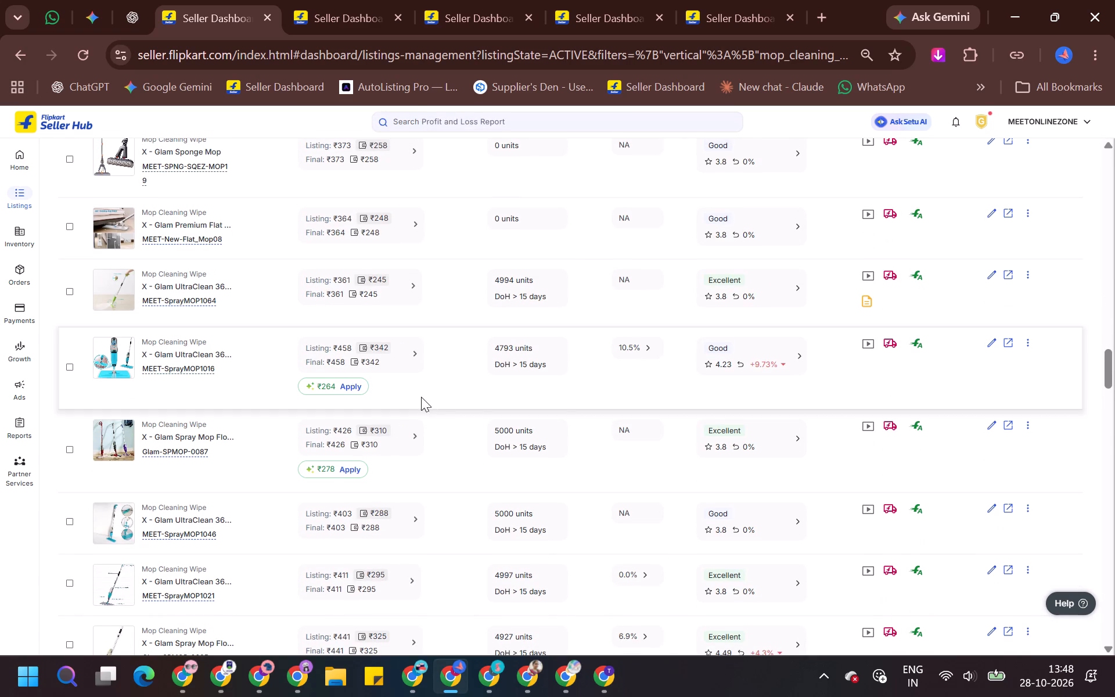
pyautogui.scroll(-15, 408, 388)
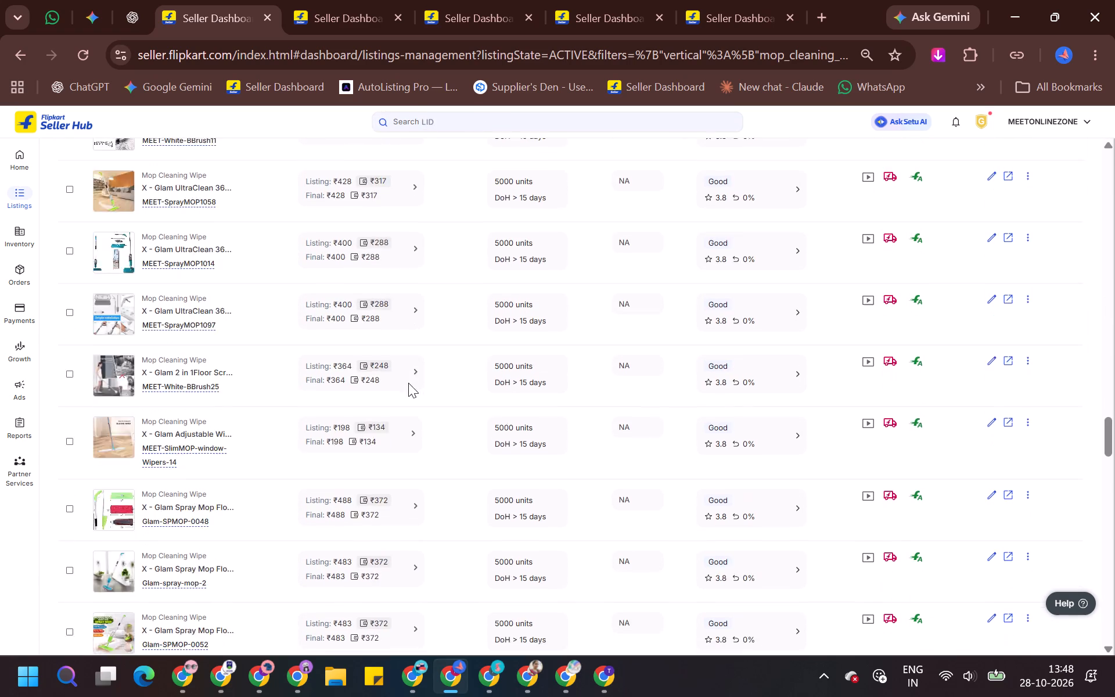
pyautogui.scroll(-20, 408, 383)
pyautogui.scroll(-14, 408, 383)
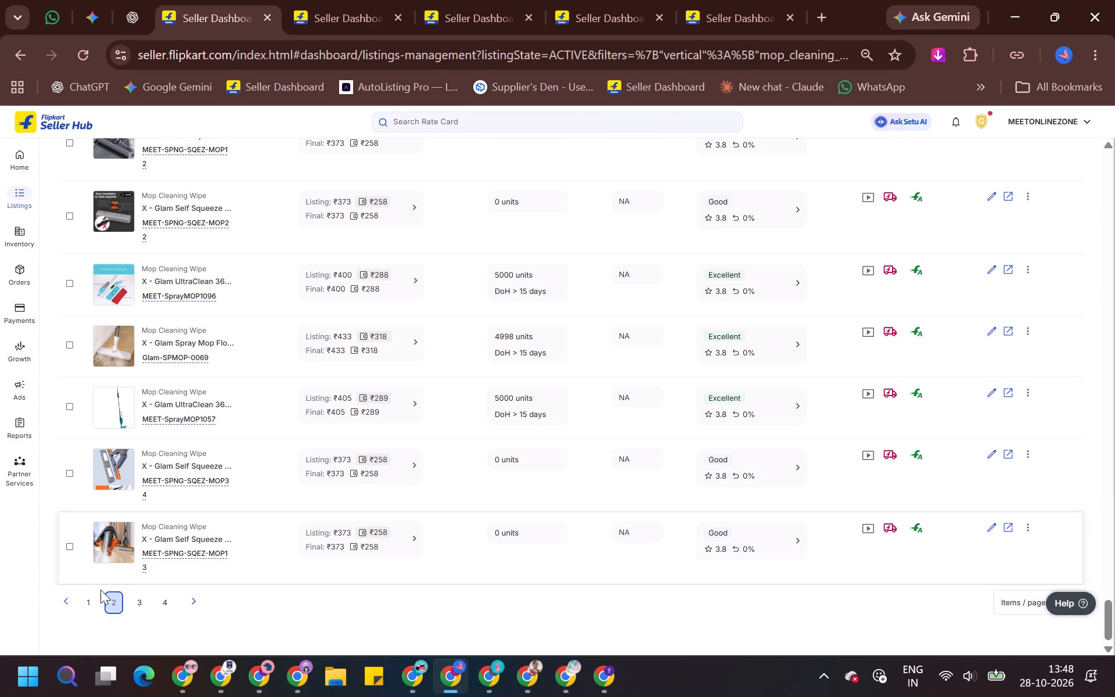
# Go to page 1 of the mop cleaning wipe listings and examine the price details for scheduled settlement plans.
pyautogui.click(90, 608)
pyautogui.scroll(7, 595, 355)
pyautogui.scroll(-4, 599, 342)
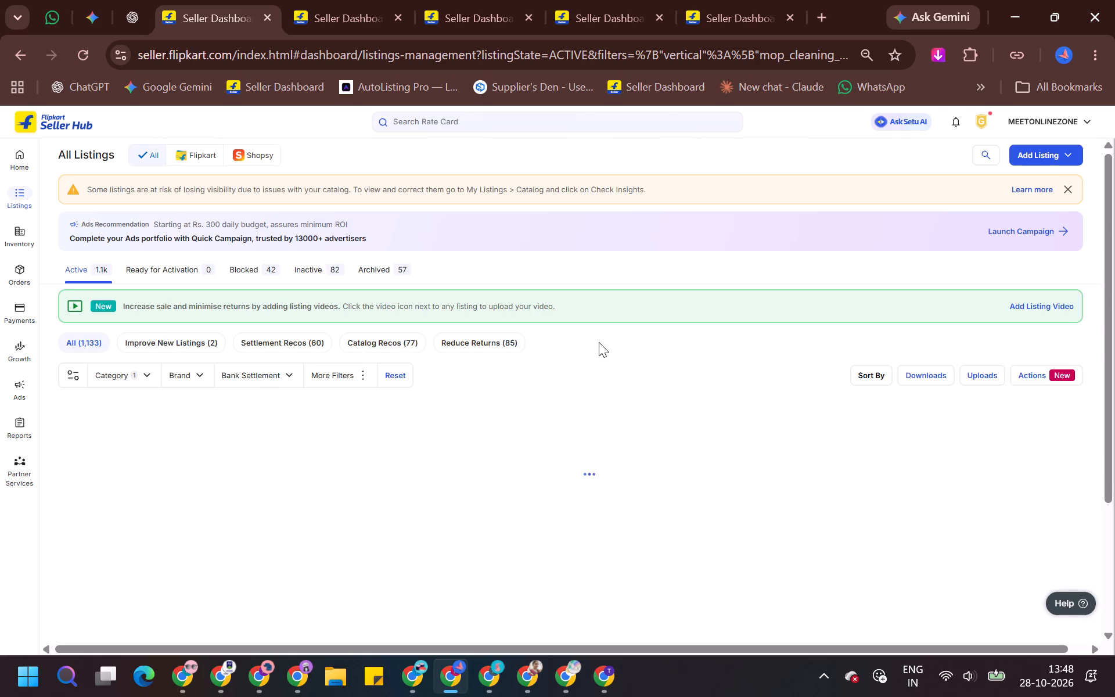
pyautogui.scroll(1, 599, 342)
pyautogui.scroll(-8, 594, 339)
pyautogui.scroll(-4, 478, 351)
pyautogui.scroll(12, 478, 351)
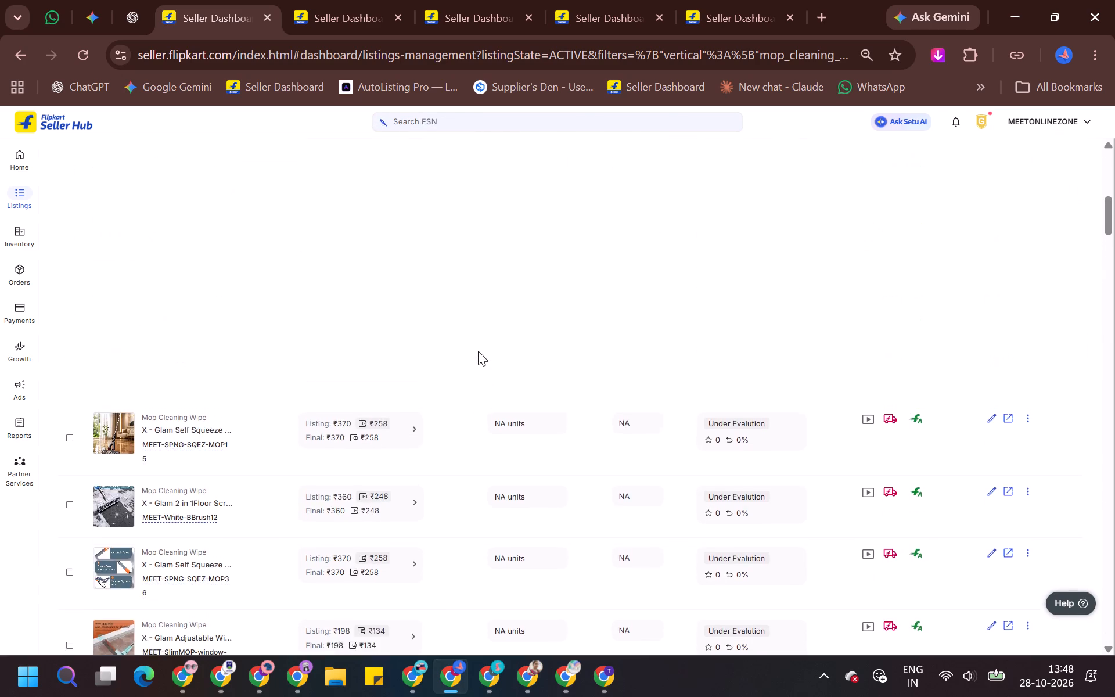
pyautogui.scroll(1, 478, 351)
pyautogui.scroll(-17, 478, 351)
pyautogui.scroll(15, 478, 351)
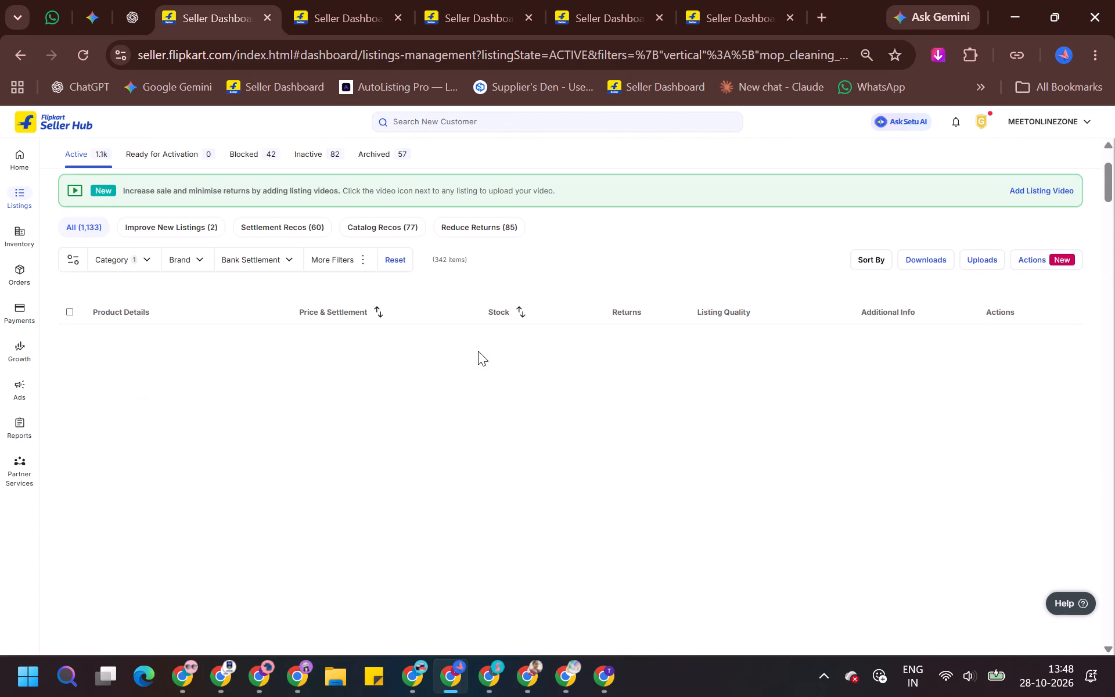
pyautogui.scroll(7, 478, 351)
pyautogui.scroll(-7, 510, 300)
pyautogui.scroll(-13, 531, 377)
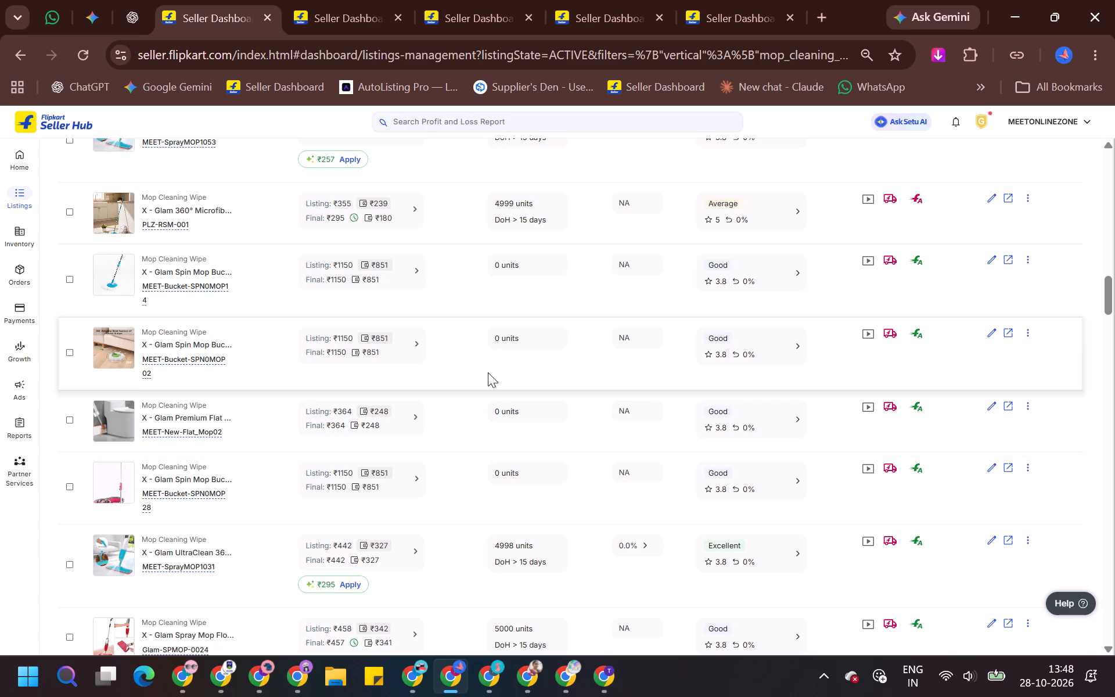
pyautogui.scroll(20, 488, 372)
pyautogui.scroll(9, 488, 372)
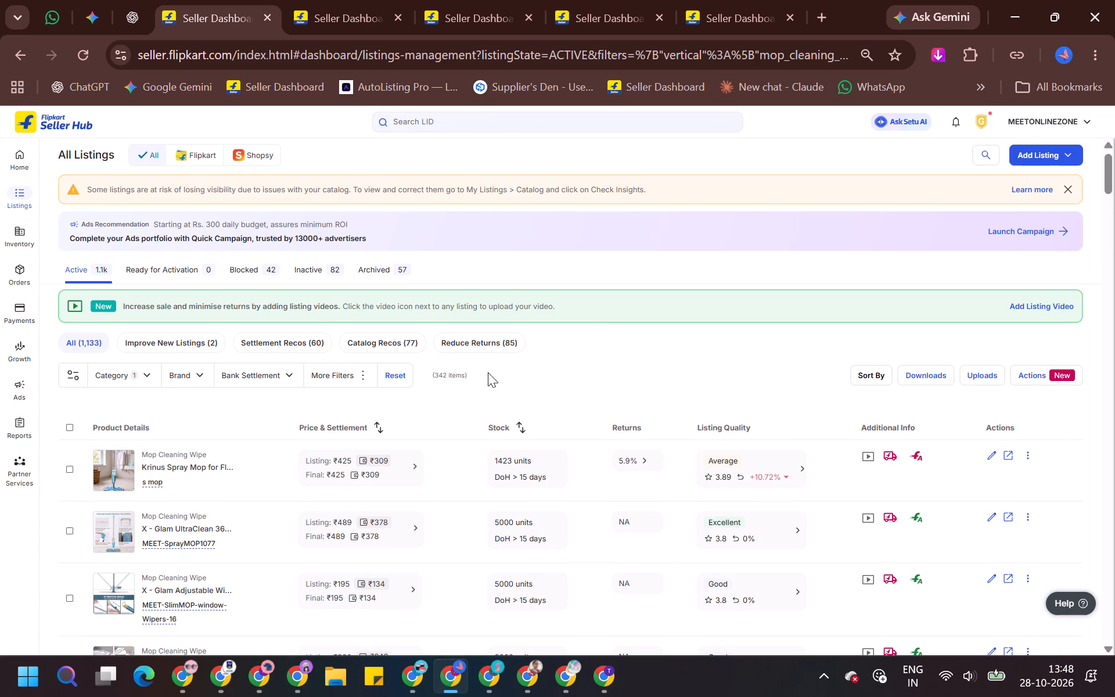
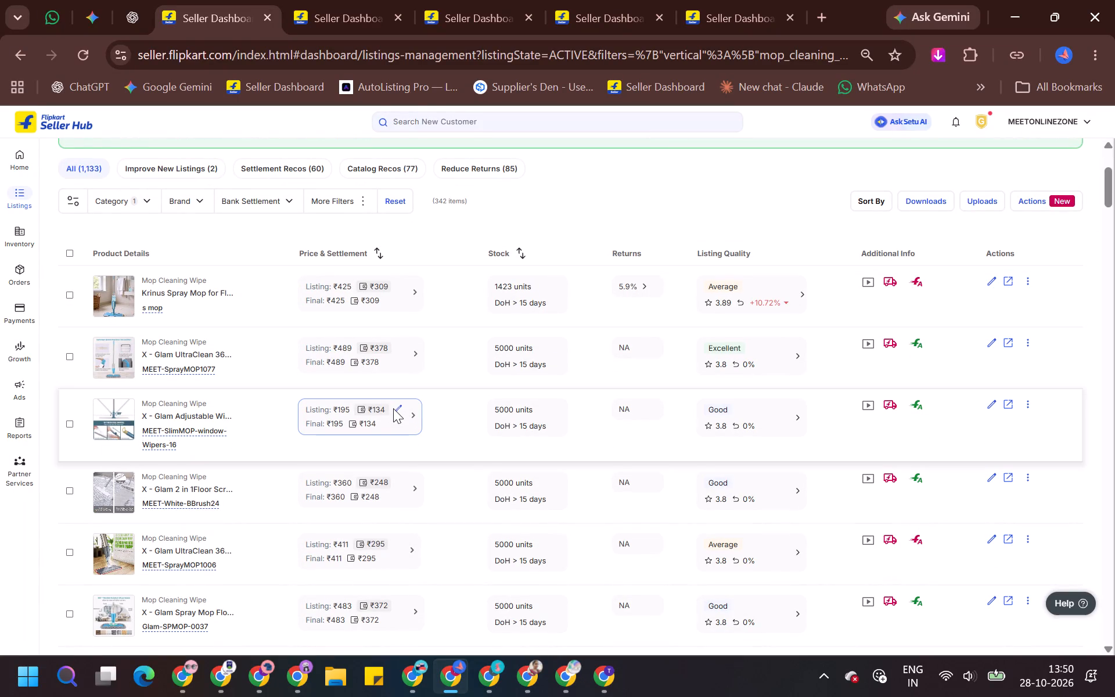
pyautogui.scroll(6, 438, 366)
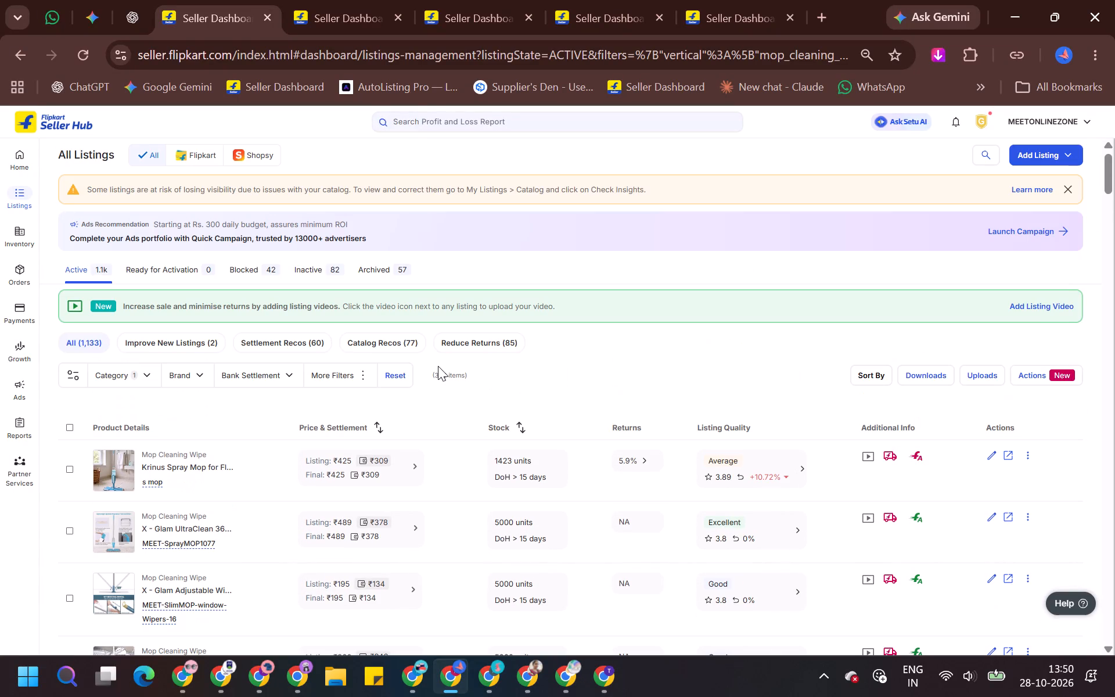
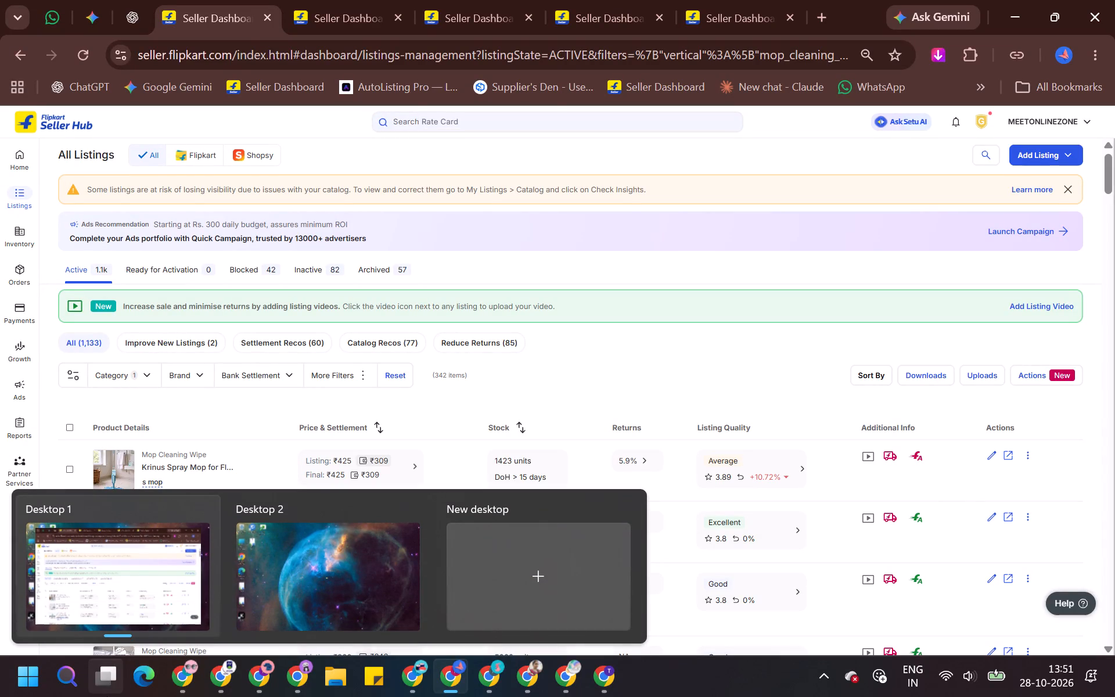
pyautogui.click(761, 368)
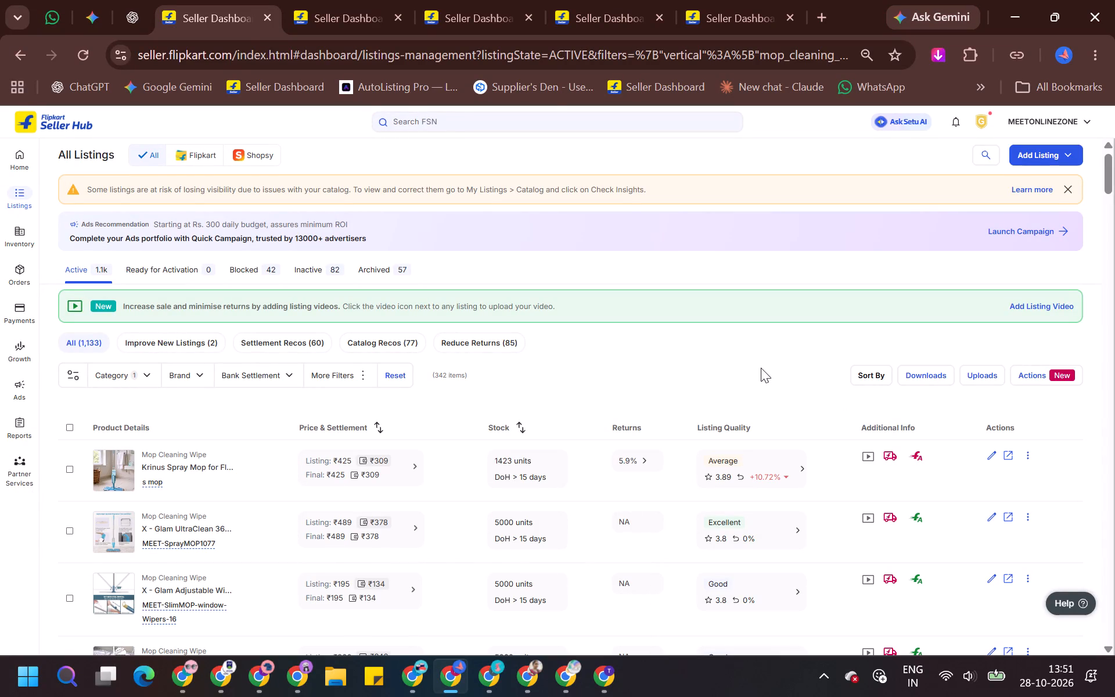
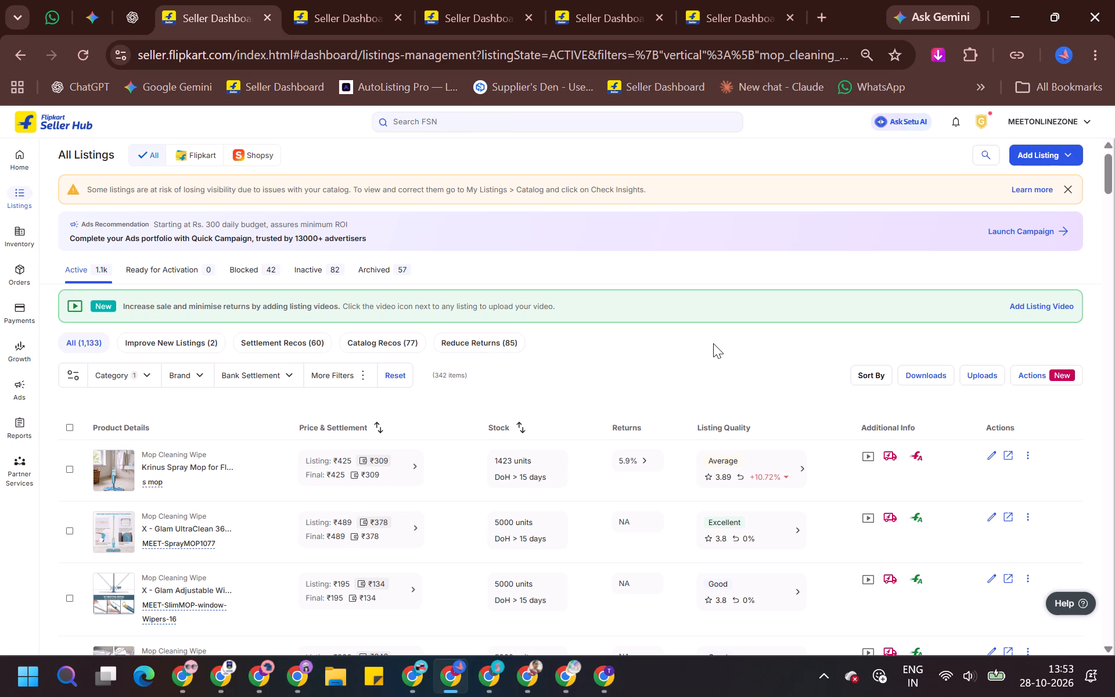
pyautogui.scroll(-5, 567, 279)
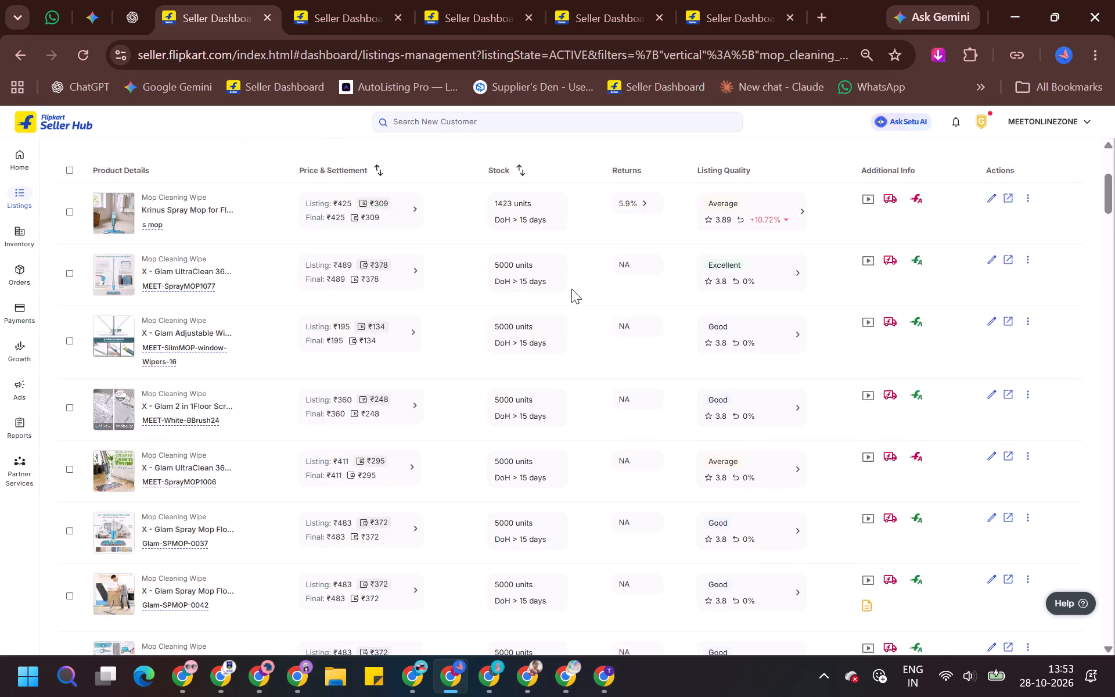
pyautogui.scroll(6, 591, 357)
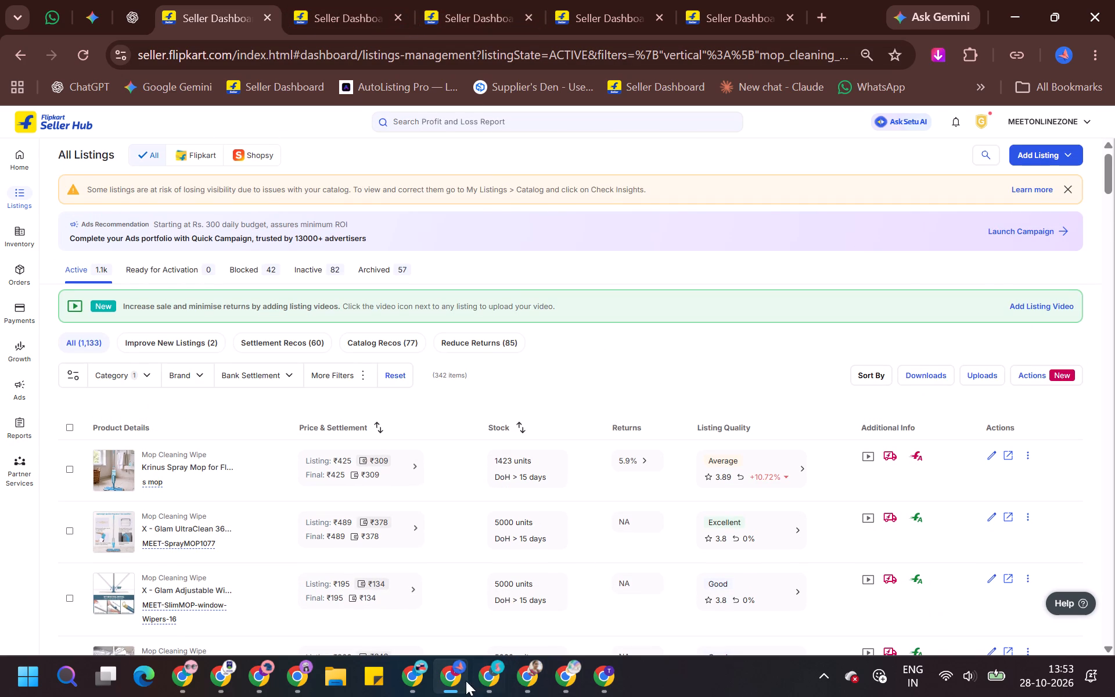
# Switch to the browser window showing the PragatiEZone seller account's ad campaigns.
pyautogui.click(504, 687)
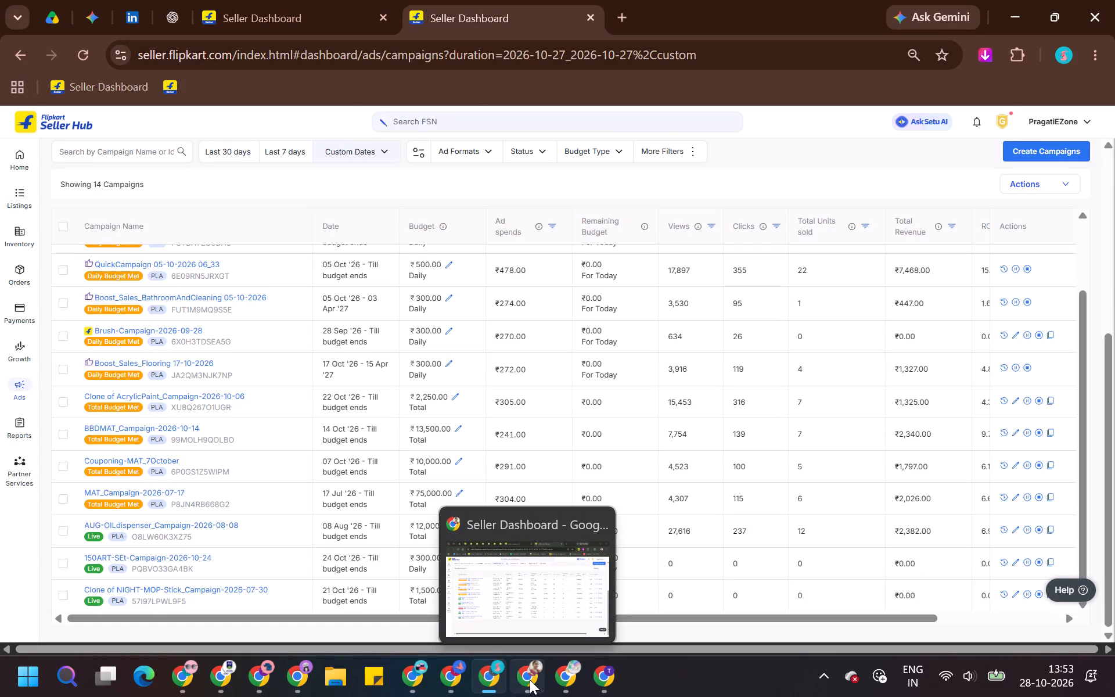
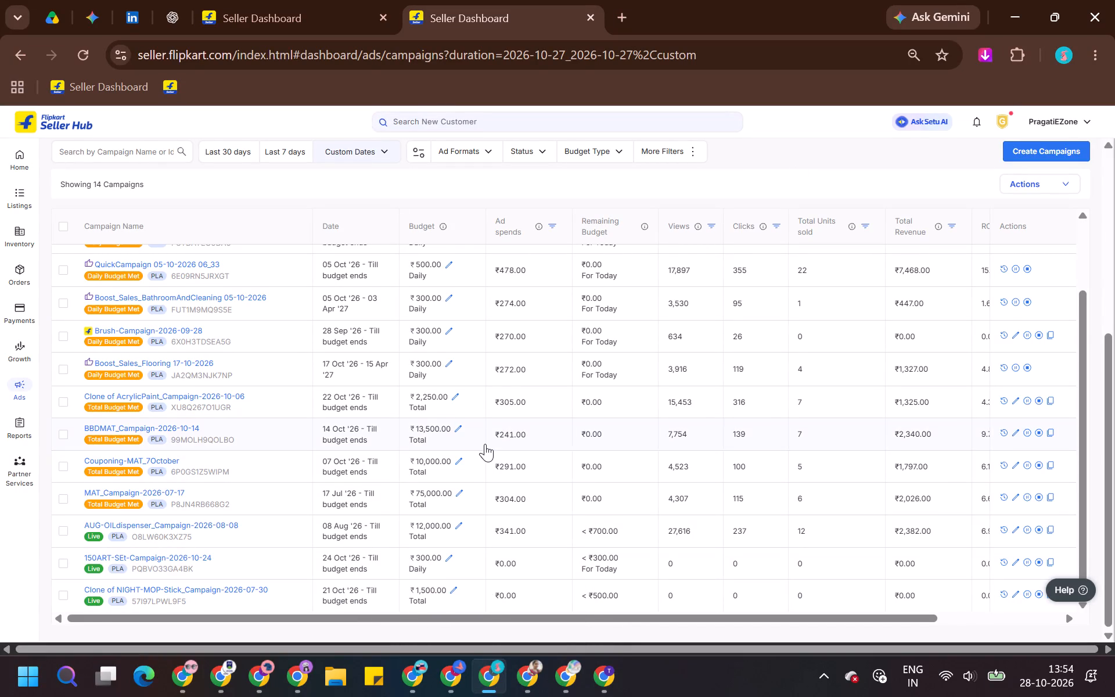
# Switch to the browser window showing the ROHANCART seller account and review its ad campaigns list.
pyautogui.scroll(11, 485, 444)
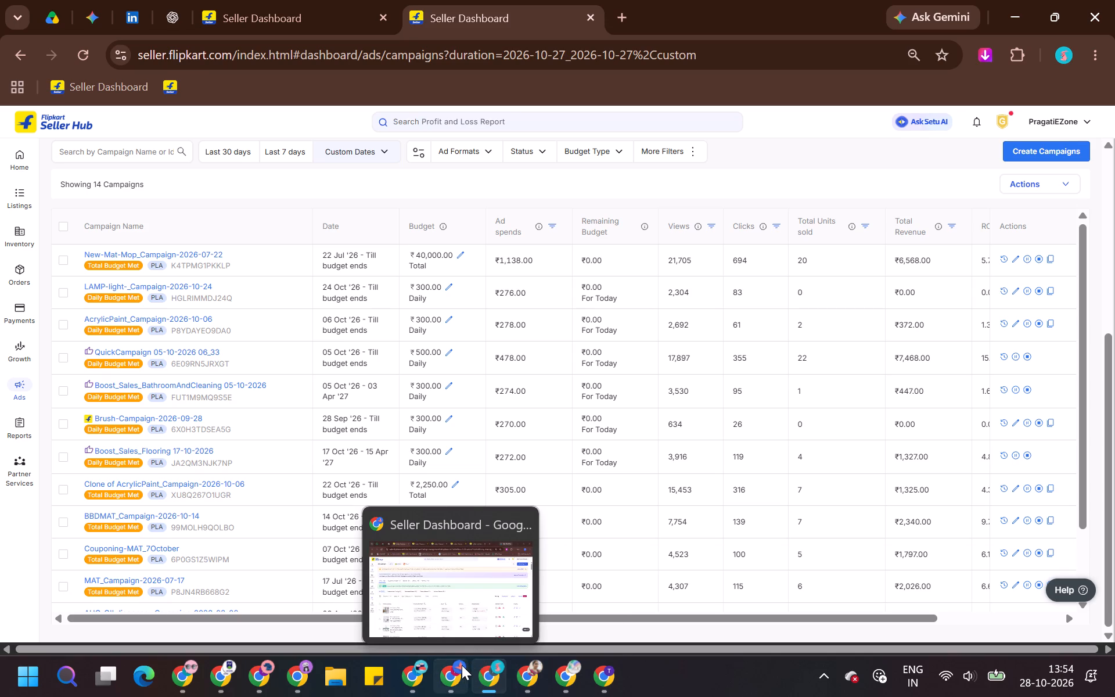
pyautogui.click(462, 665)
pyautogui.click(537, 674)
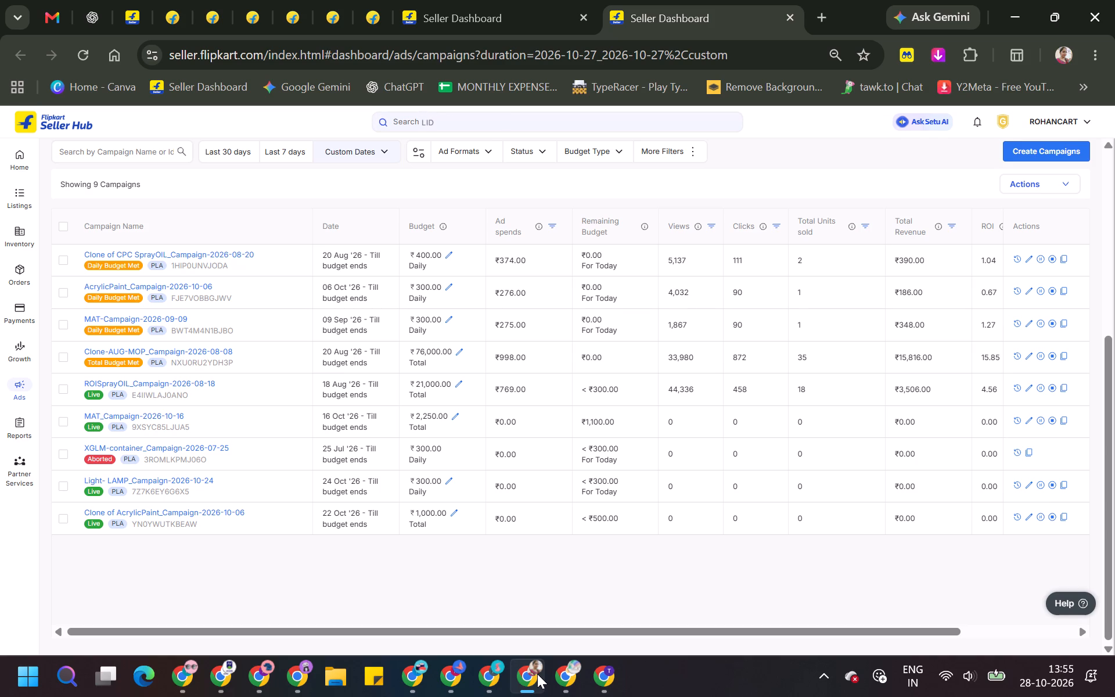
pyautogui.scroll(10, 589, 670)
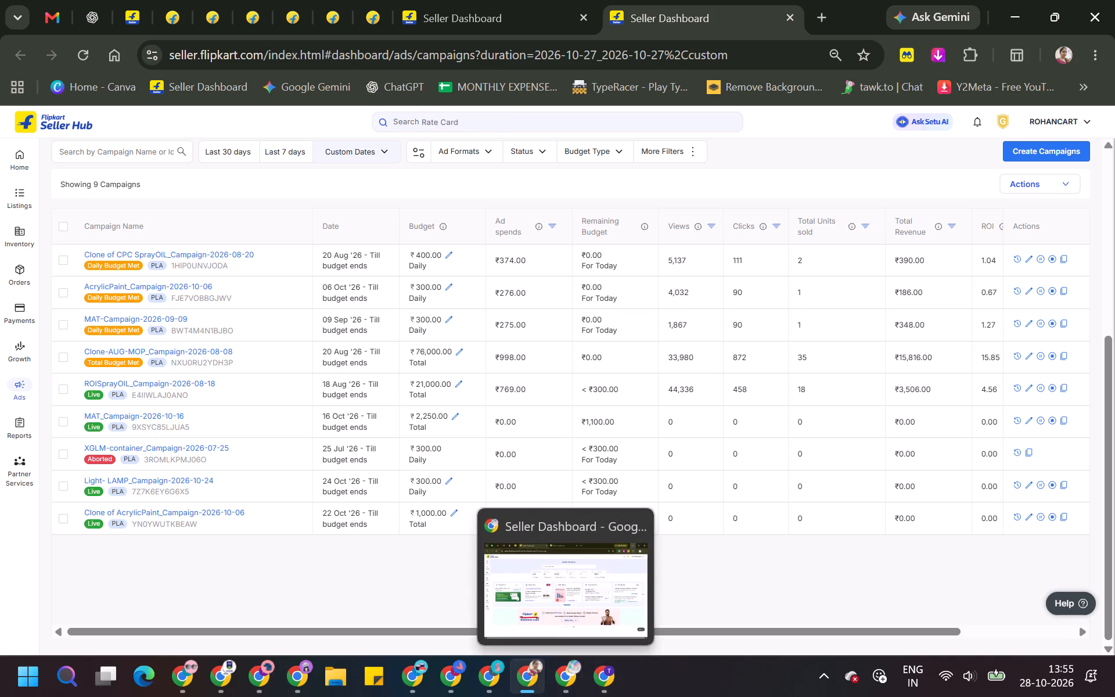
# Switch to the browser window showing the SwarnimEnterprise seller account's home page.
pyautogui.click(578, 690)
pyautogui.scroll(6, 587, 563)
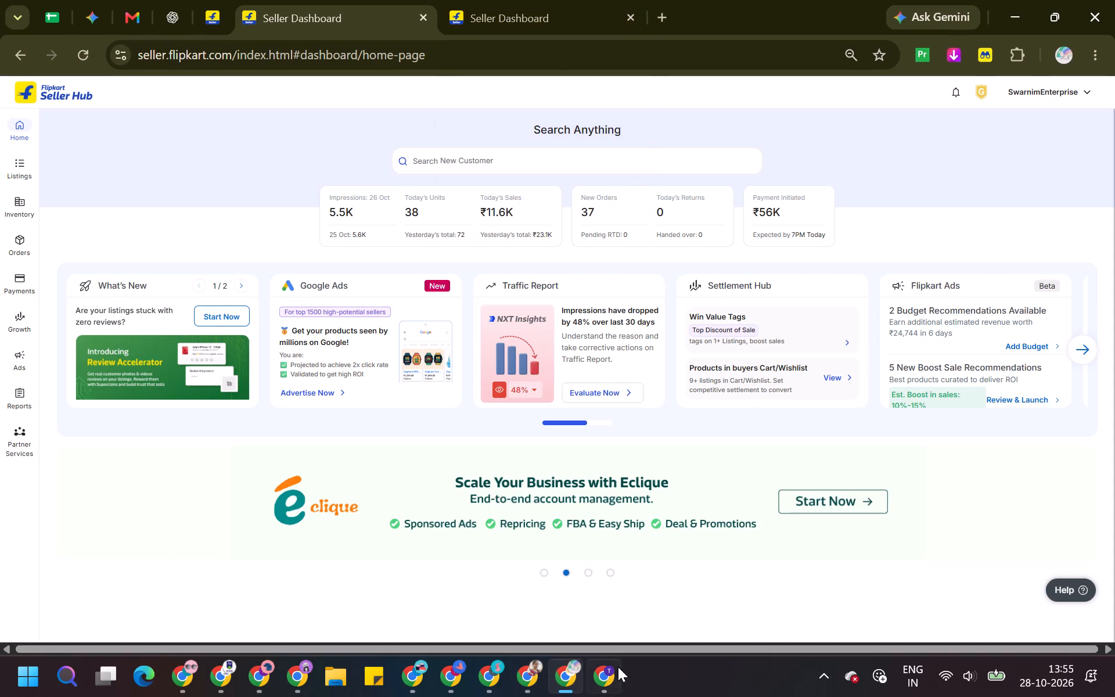
# Switch to the browser window showing the zedxhygine seller account's Listing Creation page.
pyautogui.click(610, 680)
pyautogui.scroll(6, 530, 397)
pyautogui.click(588, 224)
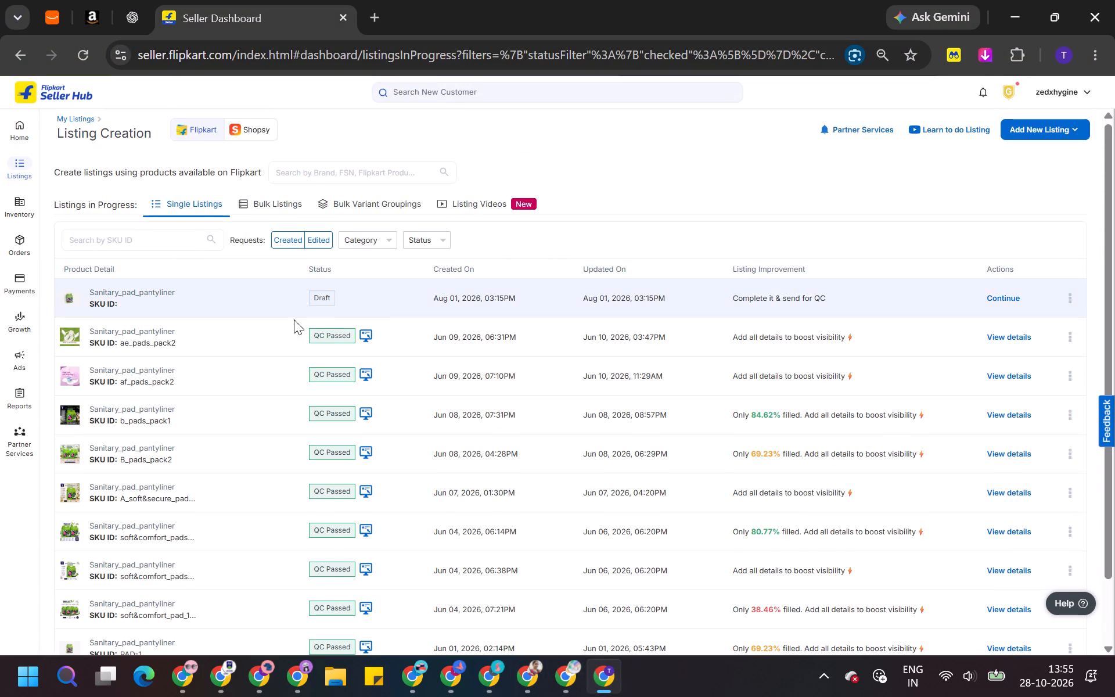
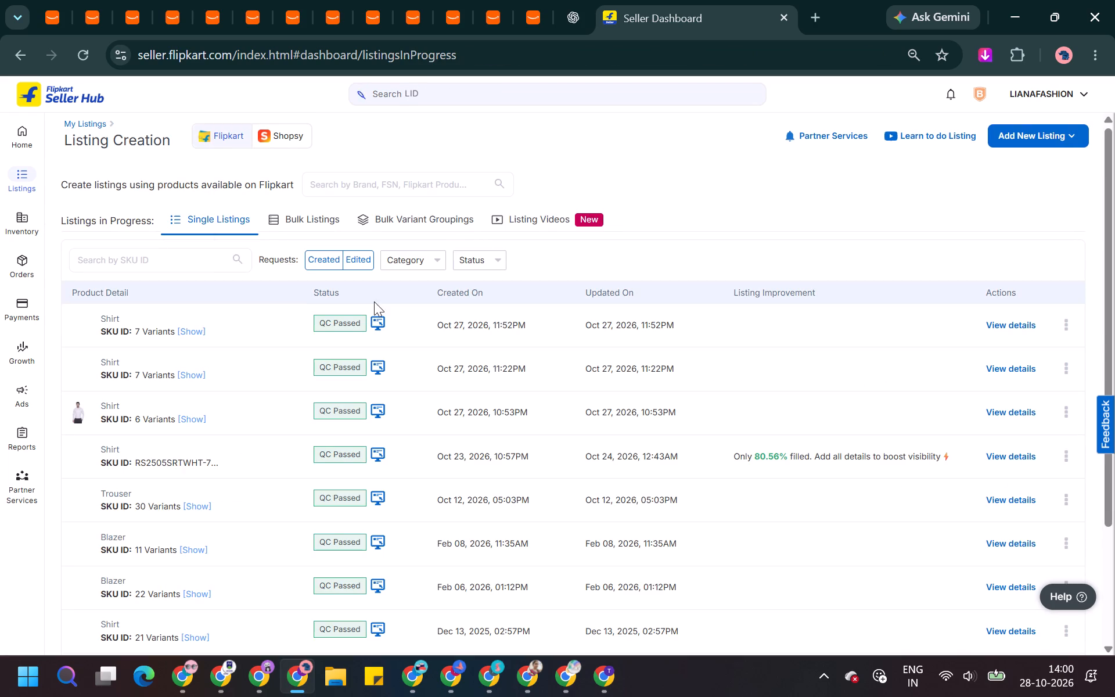
# Check the live Flipkart product pages of LIANAFASHION's three shirt listings created on Oct 27, 2026, closing each page after viewing.
pyautogui.click(380, 321)
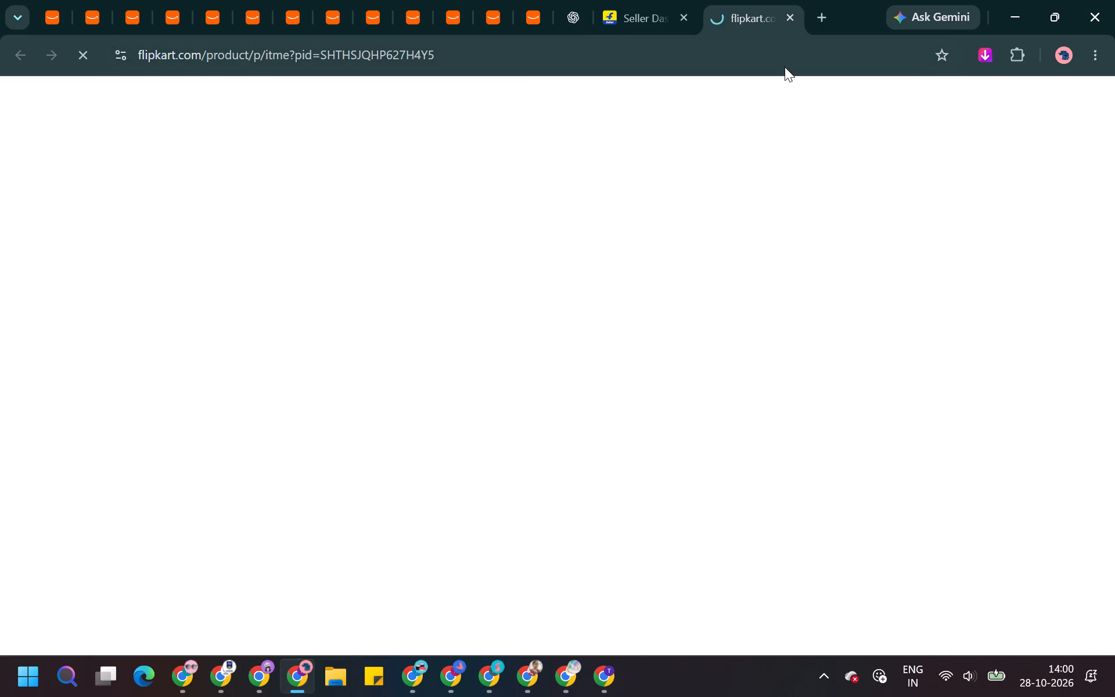
pyautogui.click(789, 15)
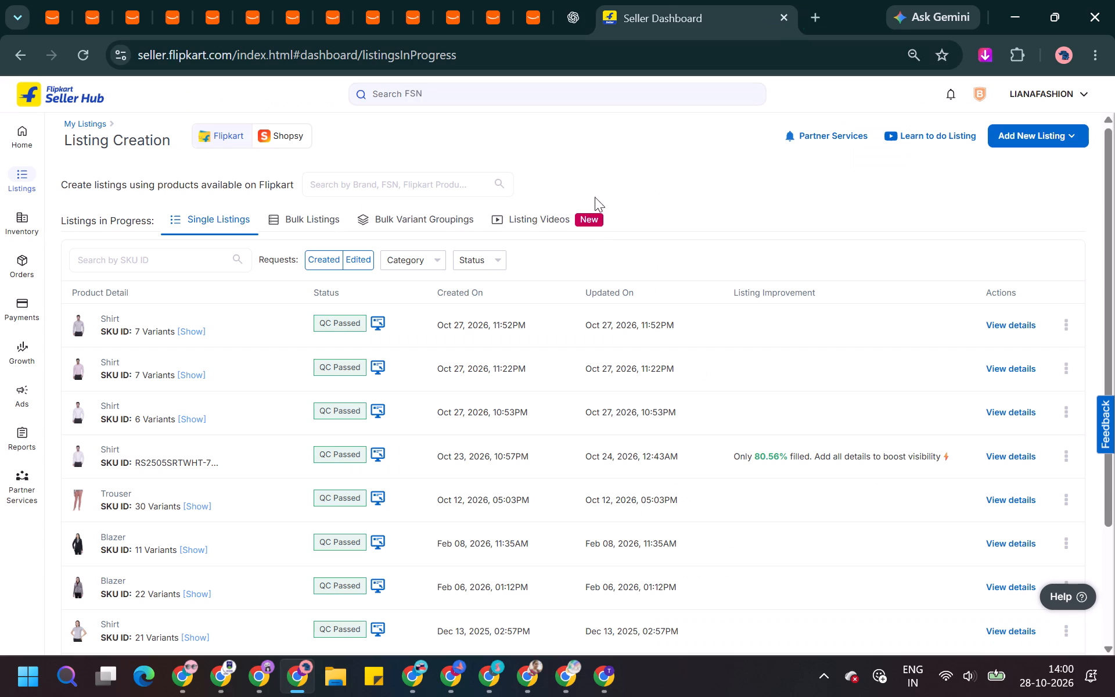
pyautogui.click(380, 364)
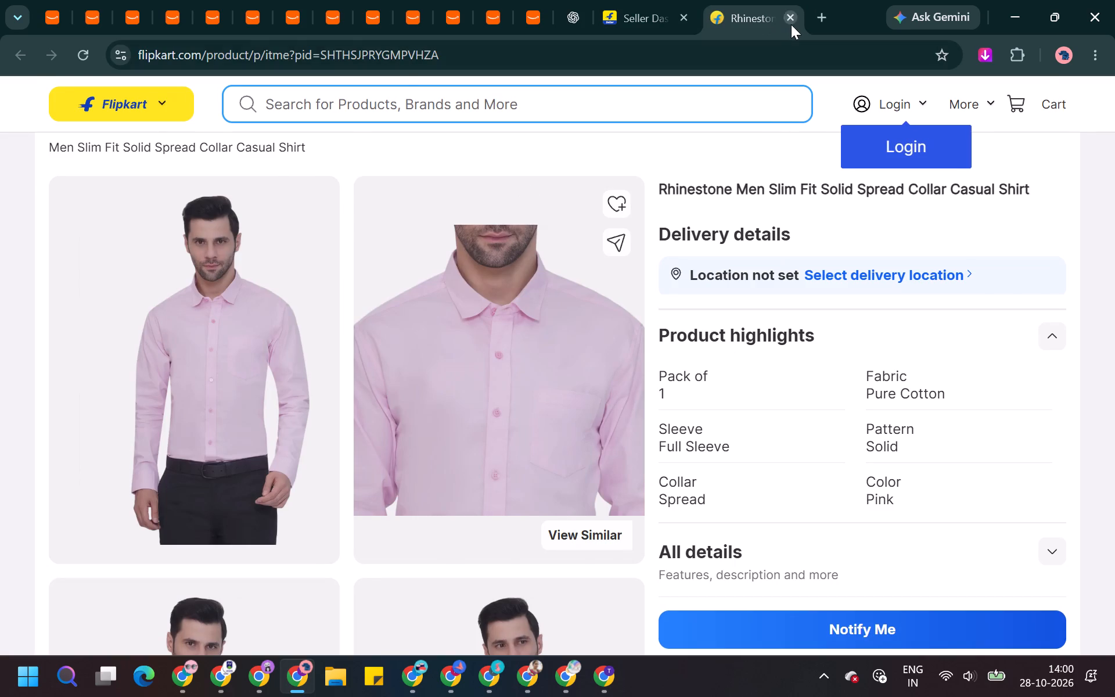
pyautogui.click(791, 24)
pyautogui.click(378, 415)
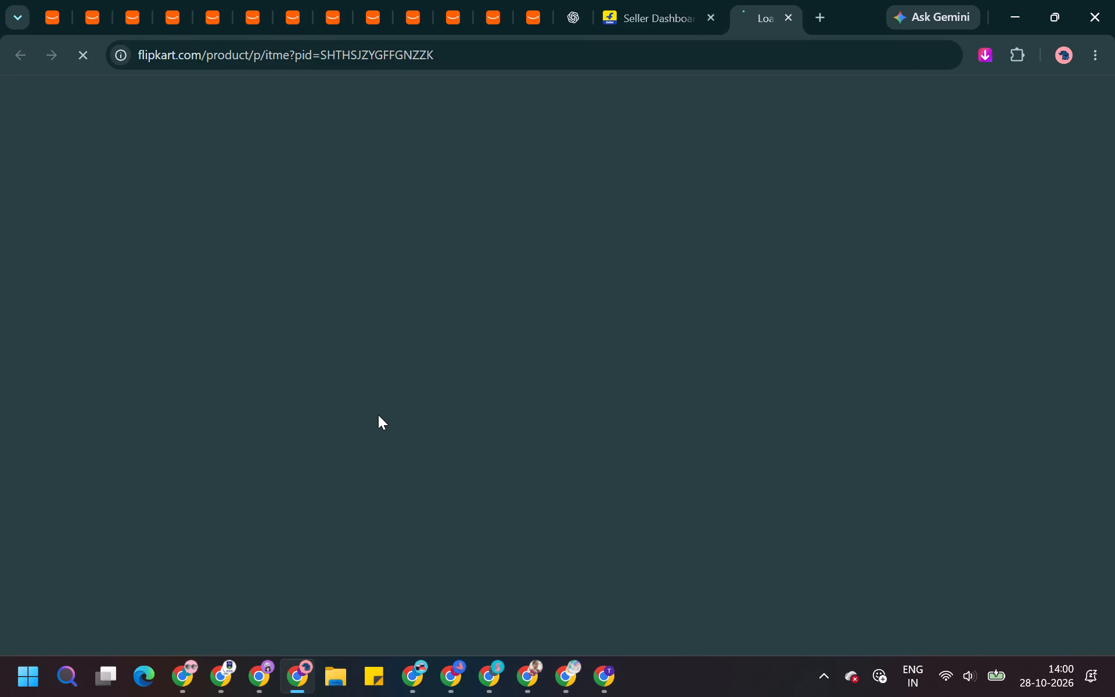
pyautogui.click(792, 16)
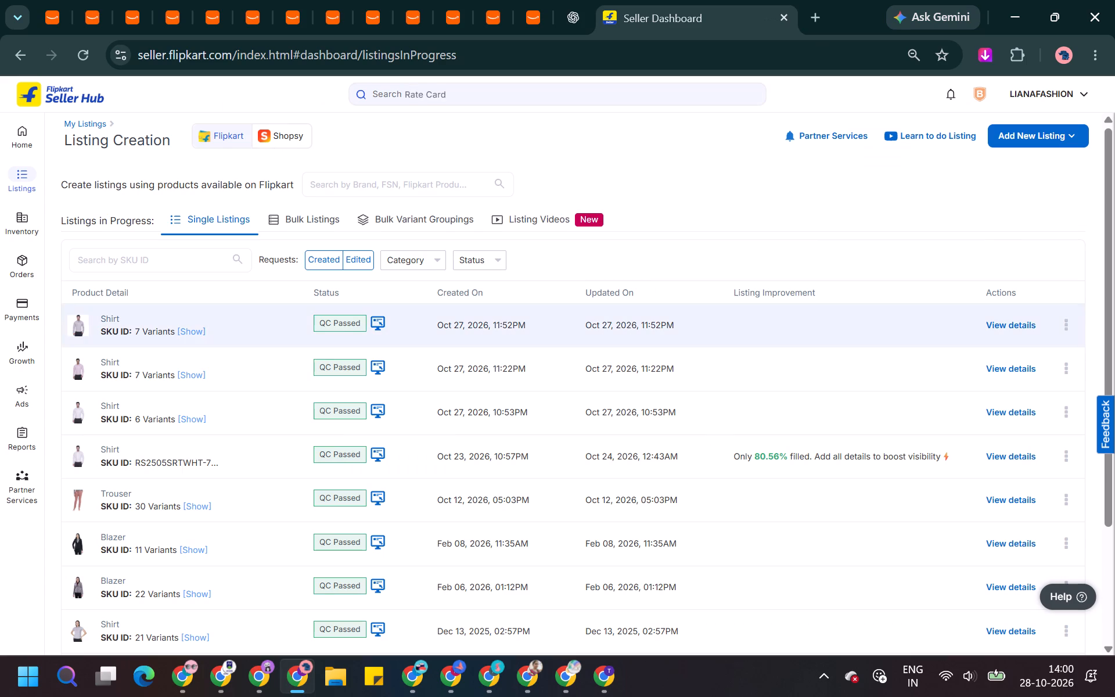
# Open the live product page of the shirt listing created on Oct 23, 2026 and examine its images, offers and delivery details.
pyautogui.click(378, 457)
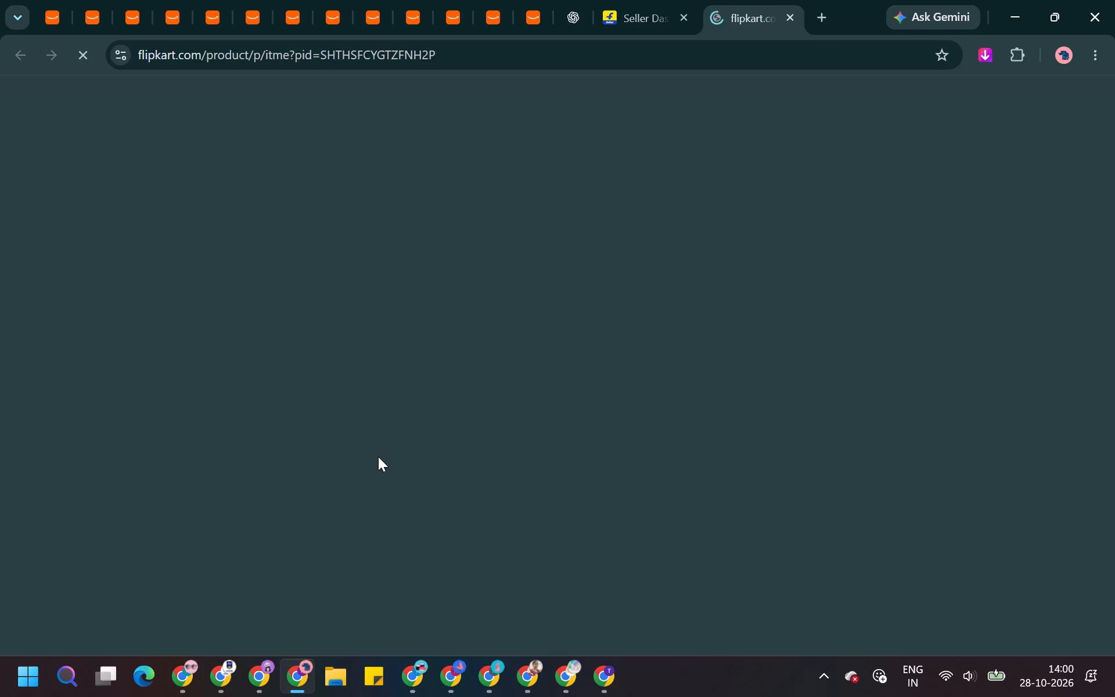
pyautogui.scroll(-5, 805, 391)
pyautogui.scroll(-4, 770, 320)
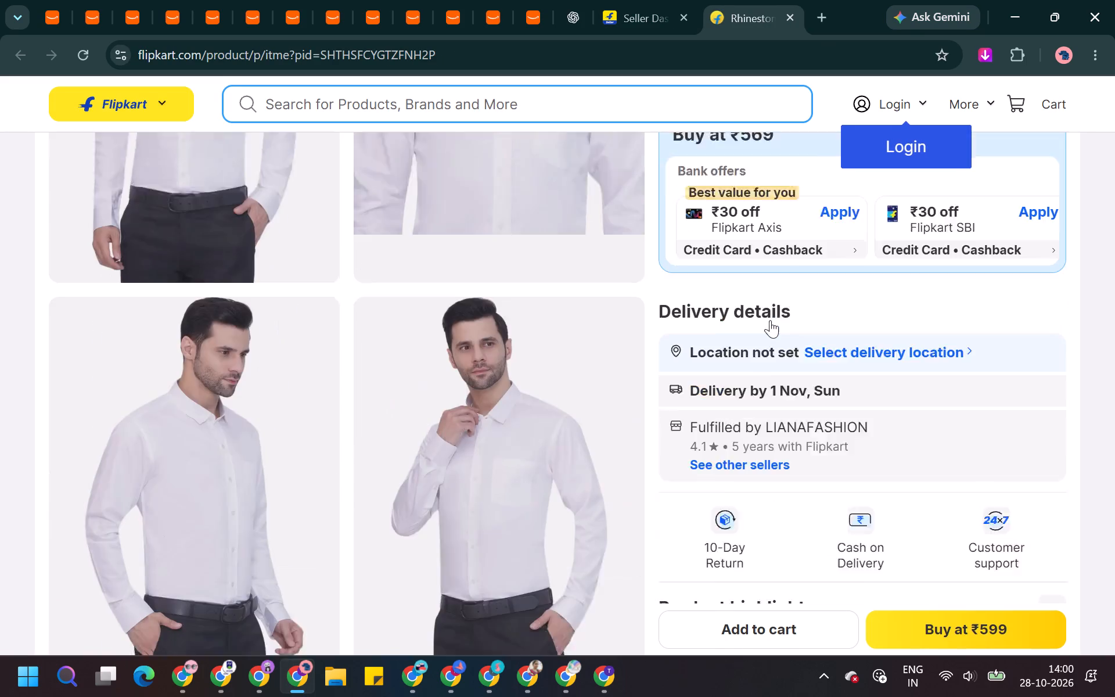
pyautogui.scroll(-5, 770, 320)
pyautogui.scroll(5, 770, 320)
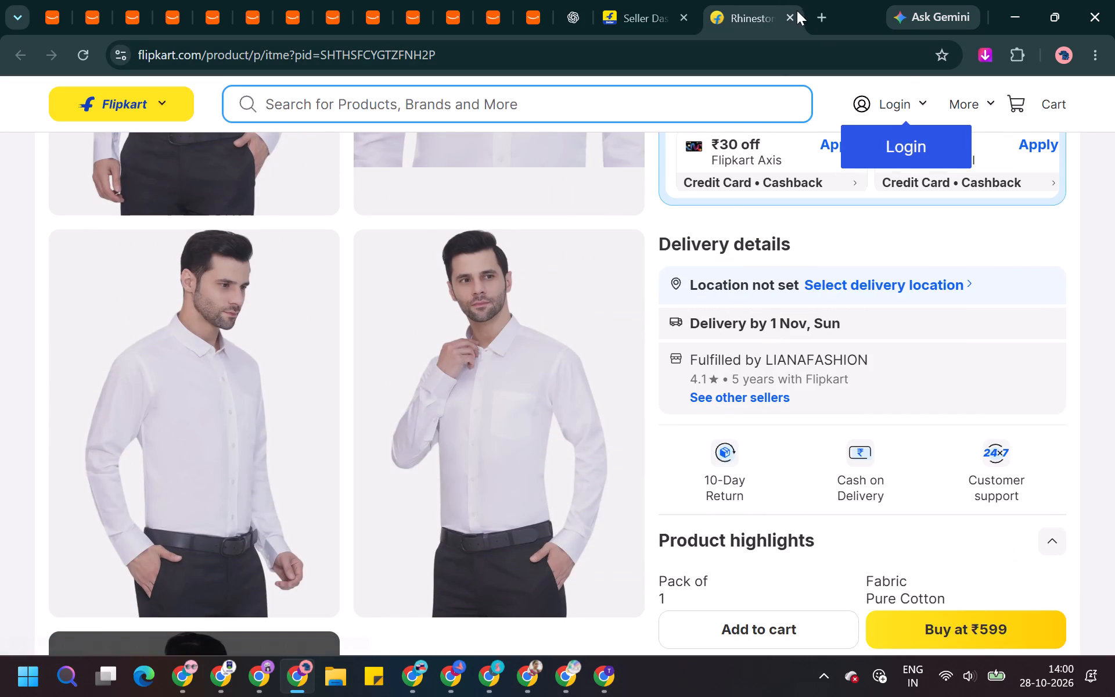
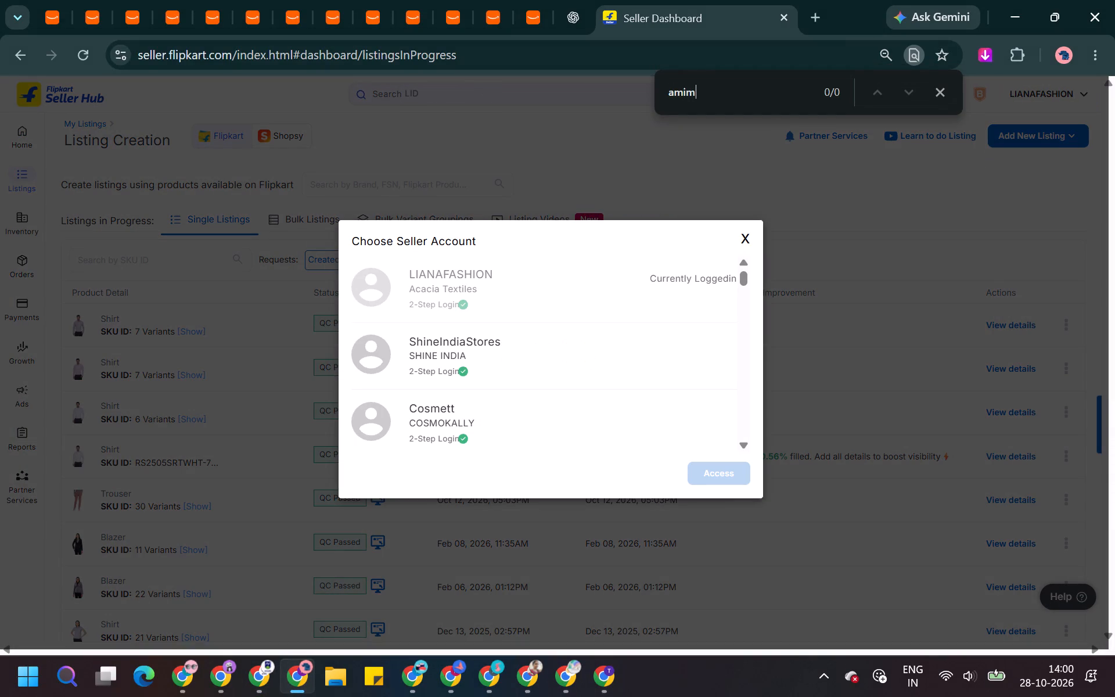
# Find the AmiCreaton account by searching the seller account list for "ami", and switch to it.
pyautogui.press('BackSpace')
pyautogui.press('BackSpace')
pyautogui.press('i')
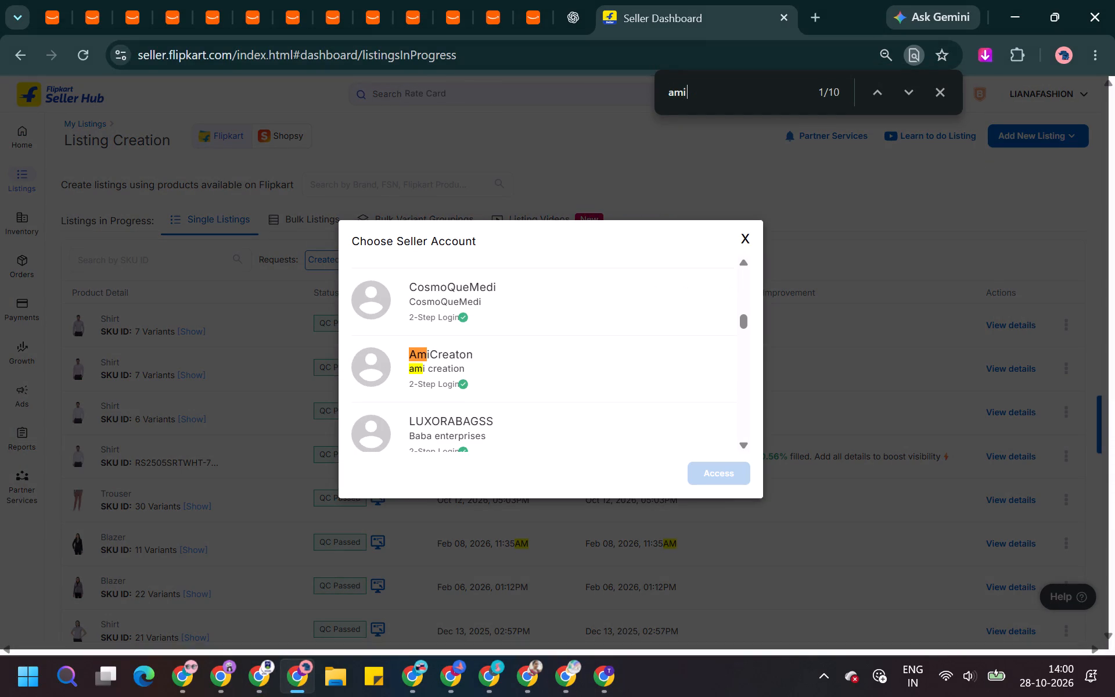
pyautogui.click(613, 357)
pyautogui.click(725, 477)
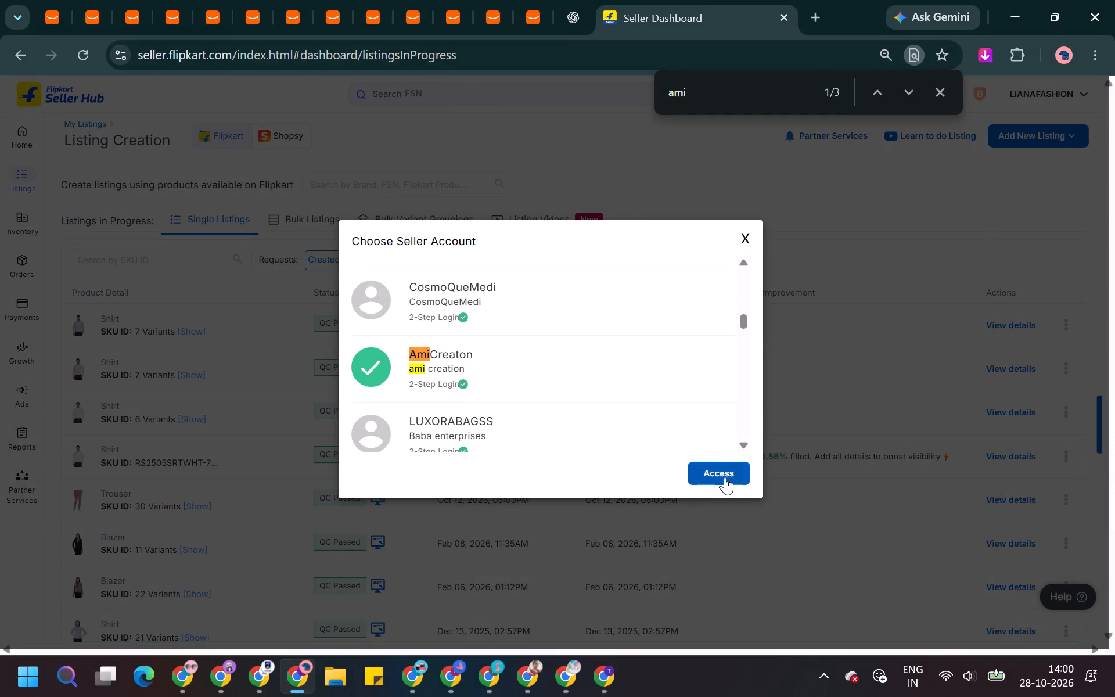
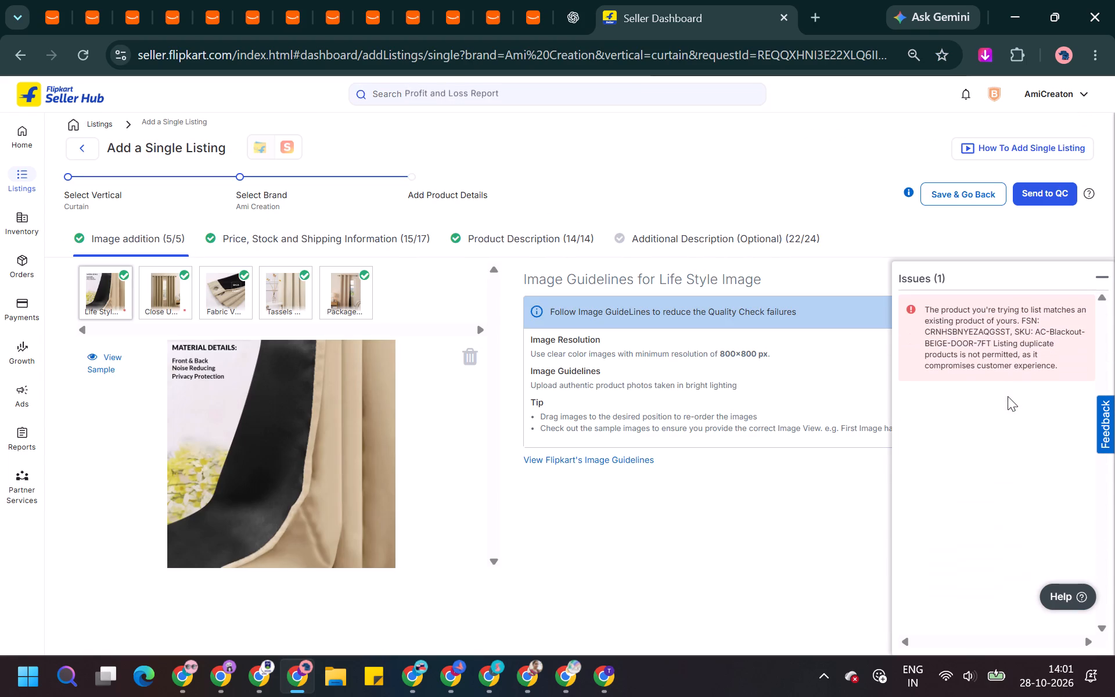
# In the listings in progress, delete the AC-Blackout-BEIGE variant just viewed, the first one with a Listing Creation Error in the 12-variant curtain group.
pyautogui.click(54, 204)
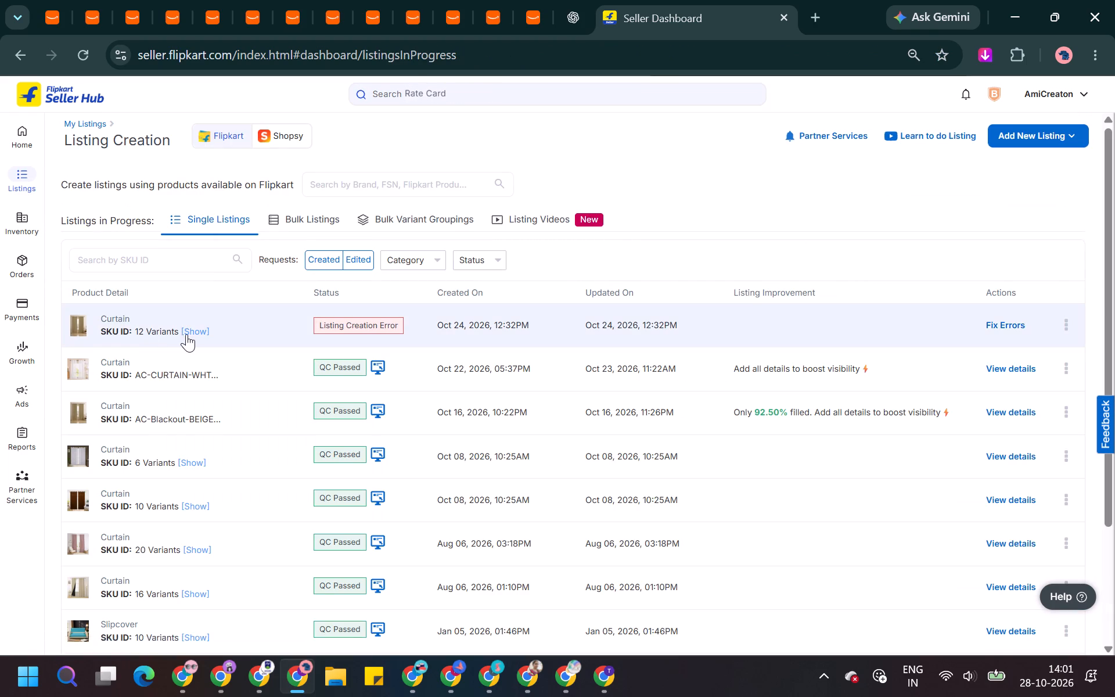
pyautogui.click(188, 334)
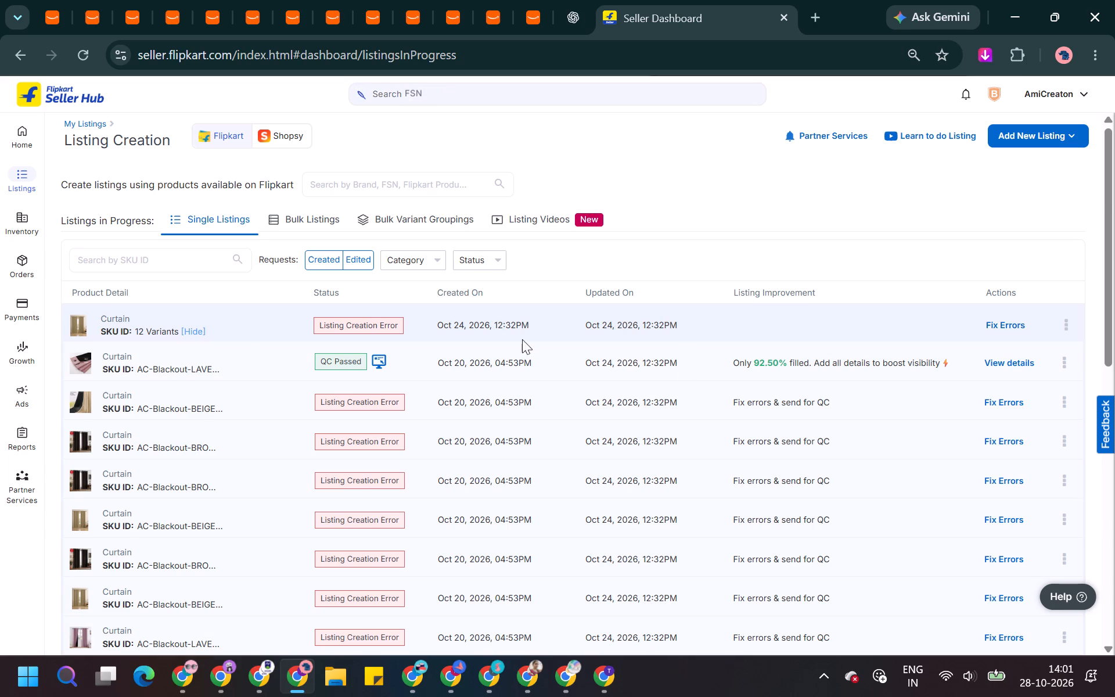
pyautogui.click(1064, 404)
pyautogui.click(1047, 430)
pyautogui.click(662, 404)
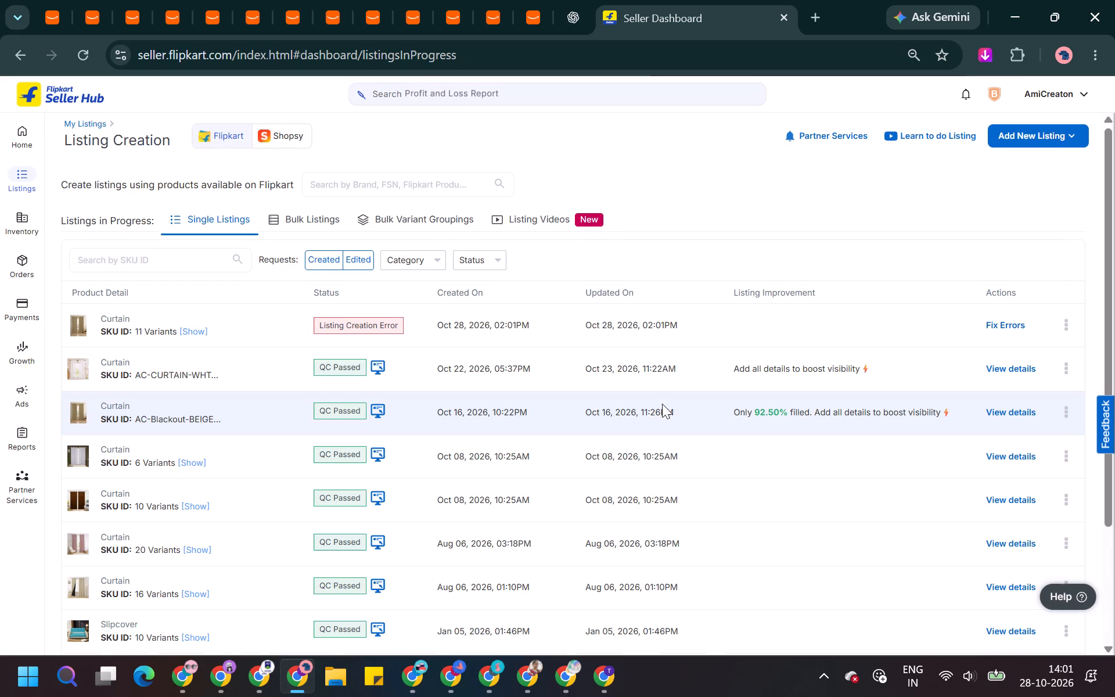
# Delete the AC-Blackout-LAVE variant that has a Listing Creation Error from the newest curtain group.
pyautogui.click(199, 331)
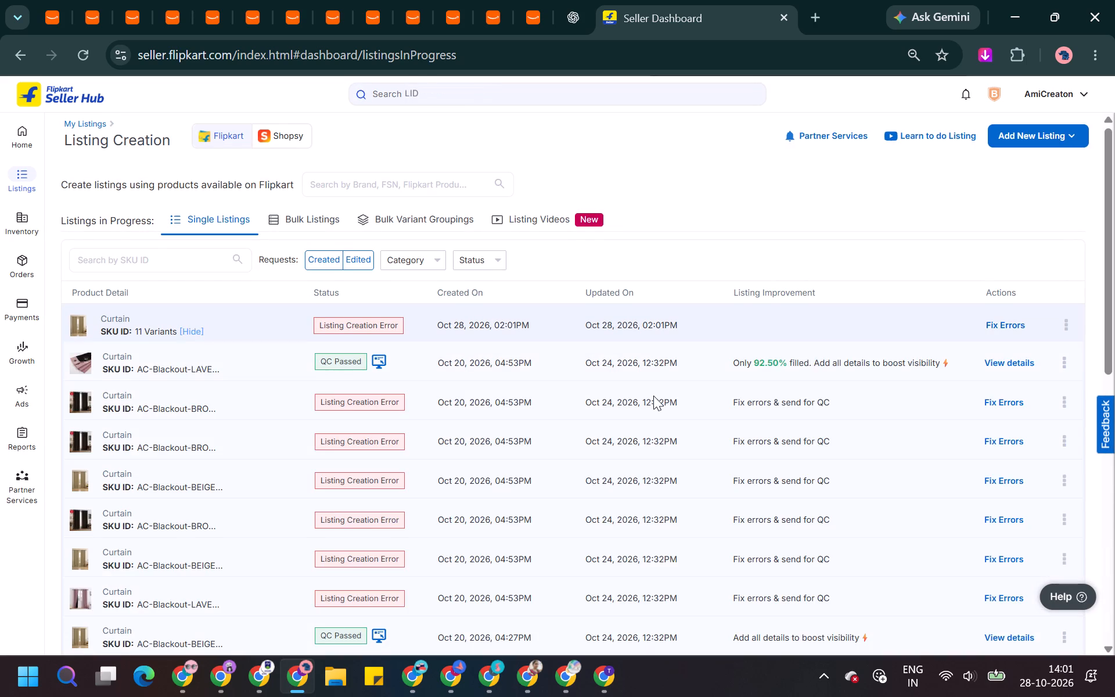
pyautogui.scroll(-4, 689, 396)
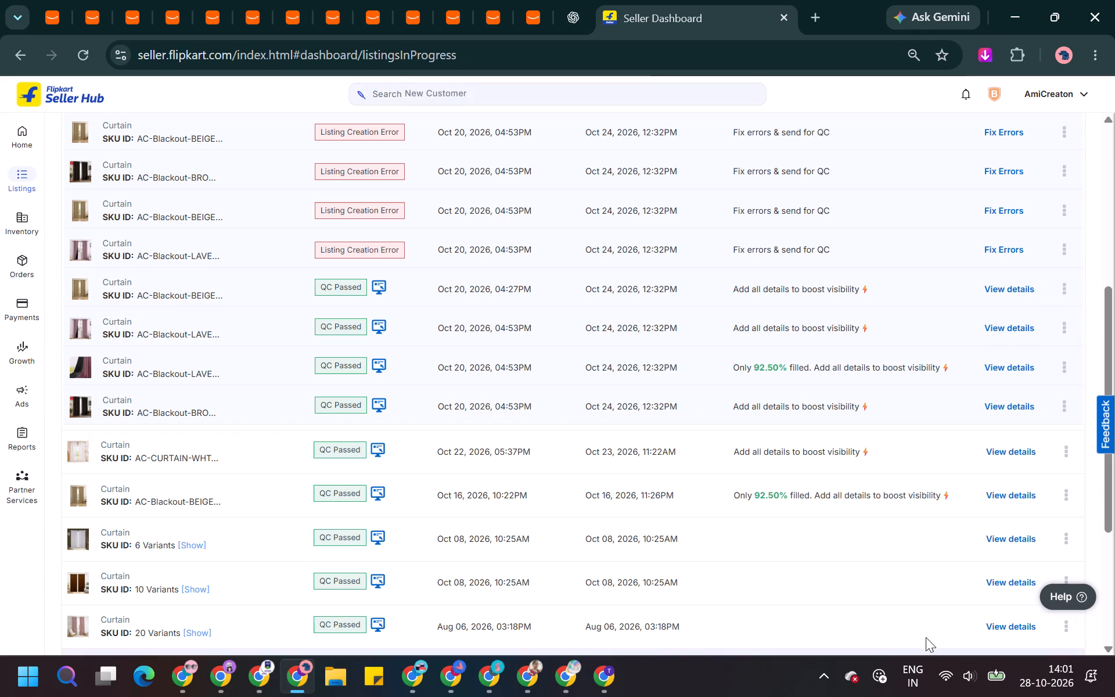
pyautogui.scroll(1, 998, 504)
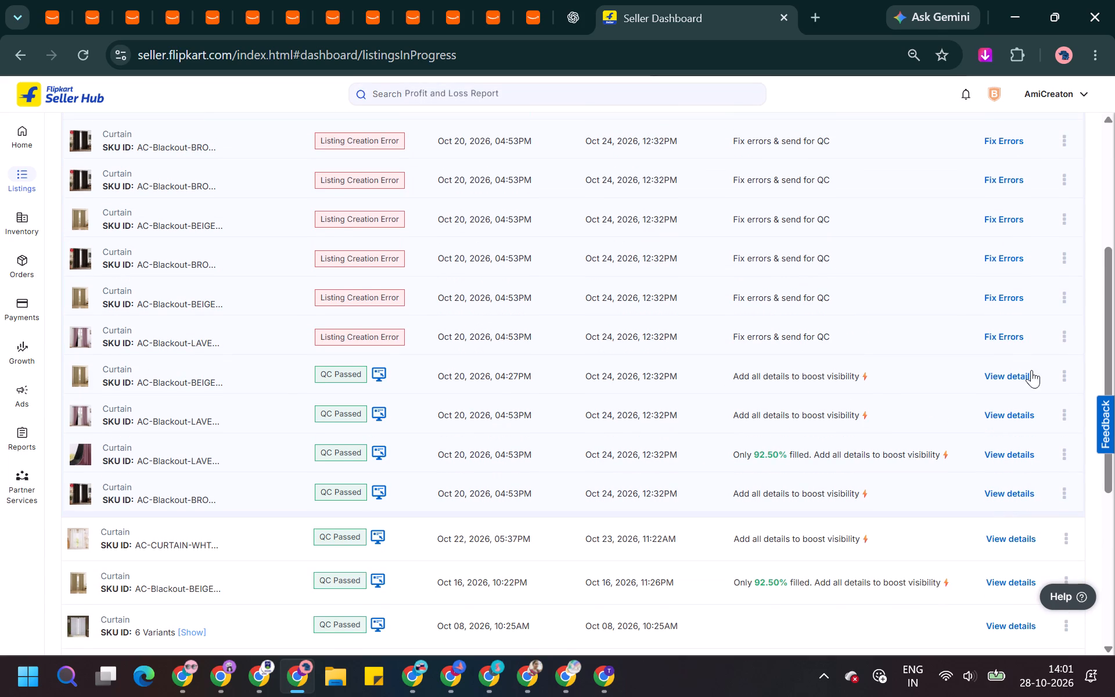
pyautogui.click(1066, 340)
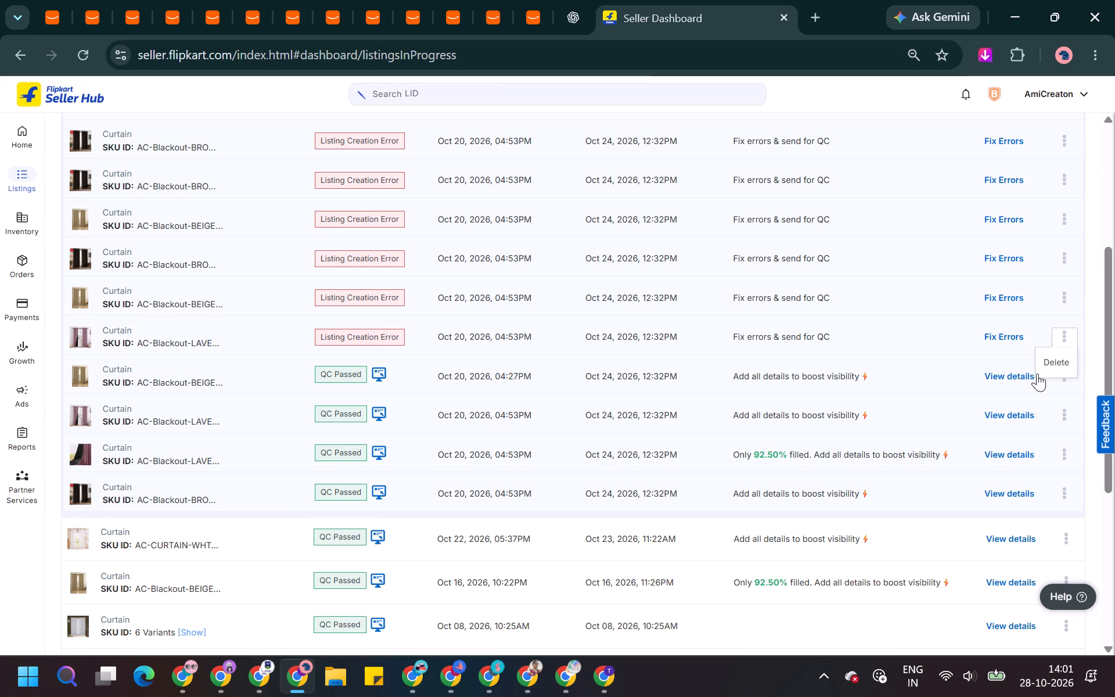
pyautogui.click(1049, 367)
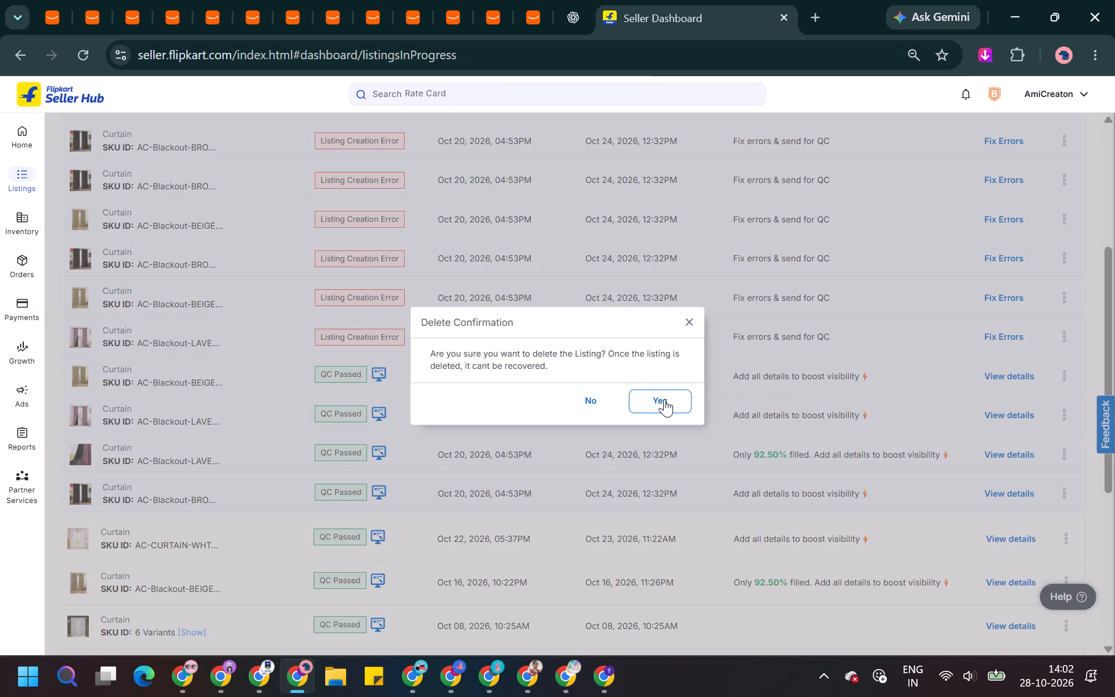
pyautogui.click(664, 399)
# Open the last AC-Blackout-BEIGE variant with a Listing Creation Error to review its issue, and return to the listings in progress.
pyautogui.scroll(-3, 858, 386)
pyautogui.scroll(4, 420, 345)
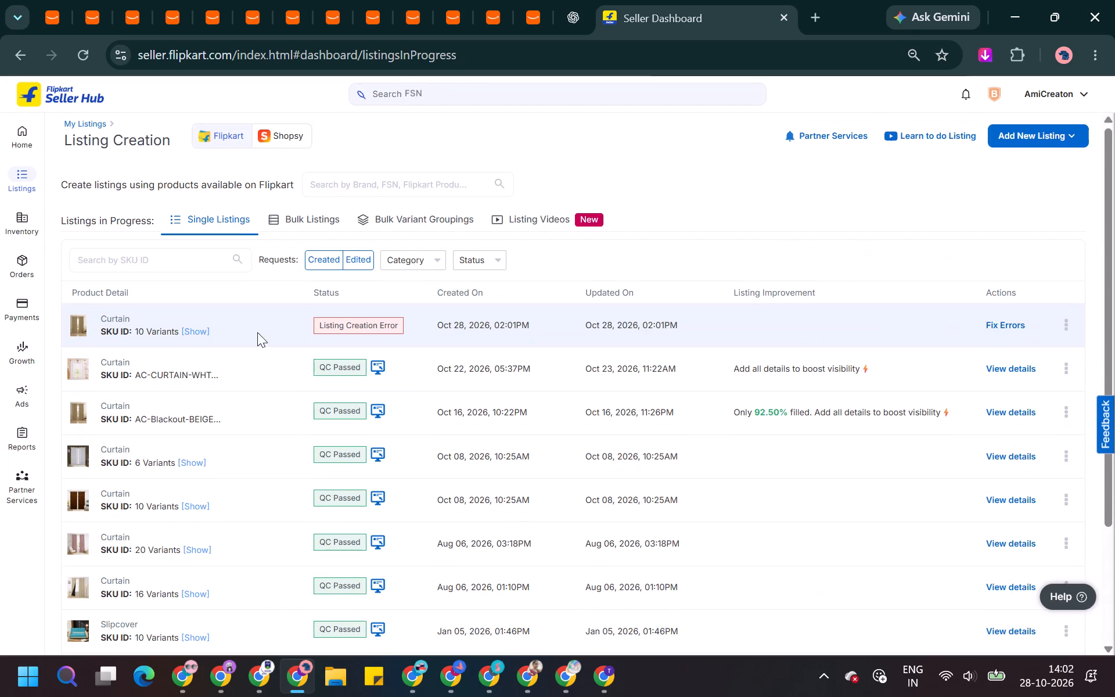
pyautogui.click(199, 331)
pyautogui.scroll(-5, 603, 363)
pyautogui.scroll(2, 940, 257)
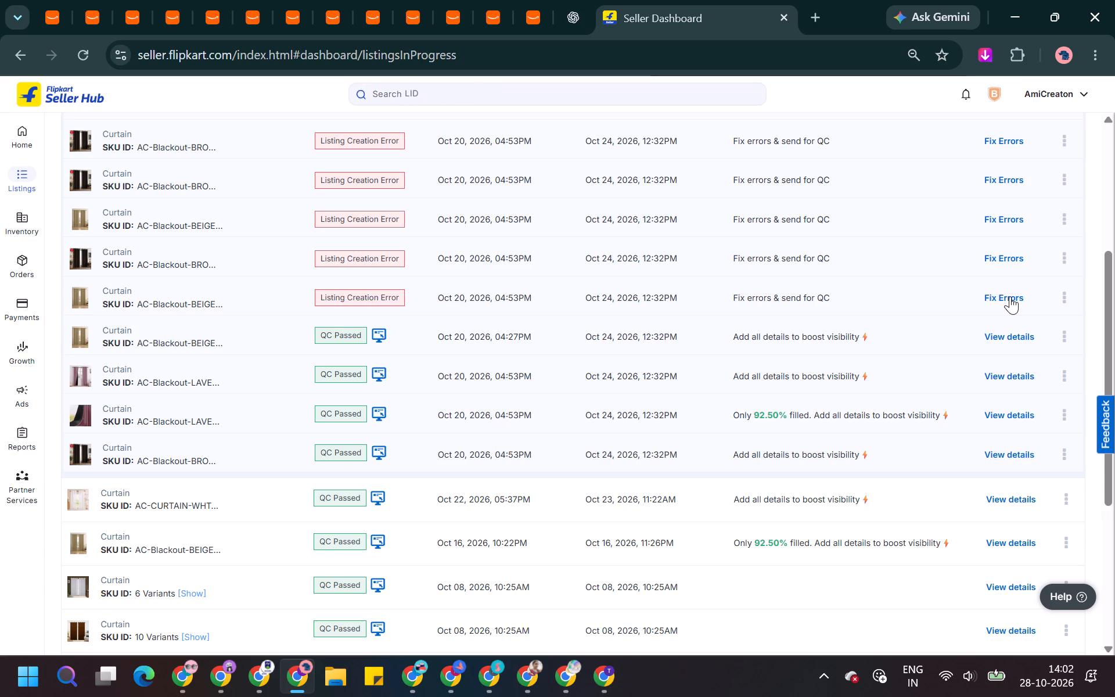
pyautogui.click(1010, 296)
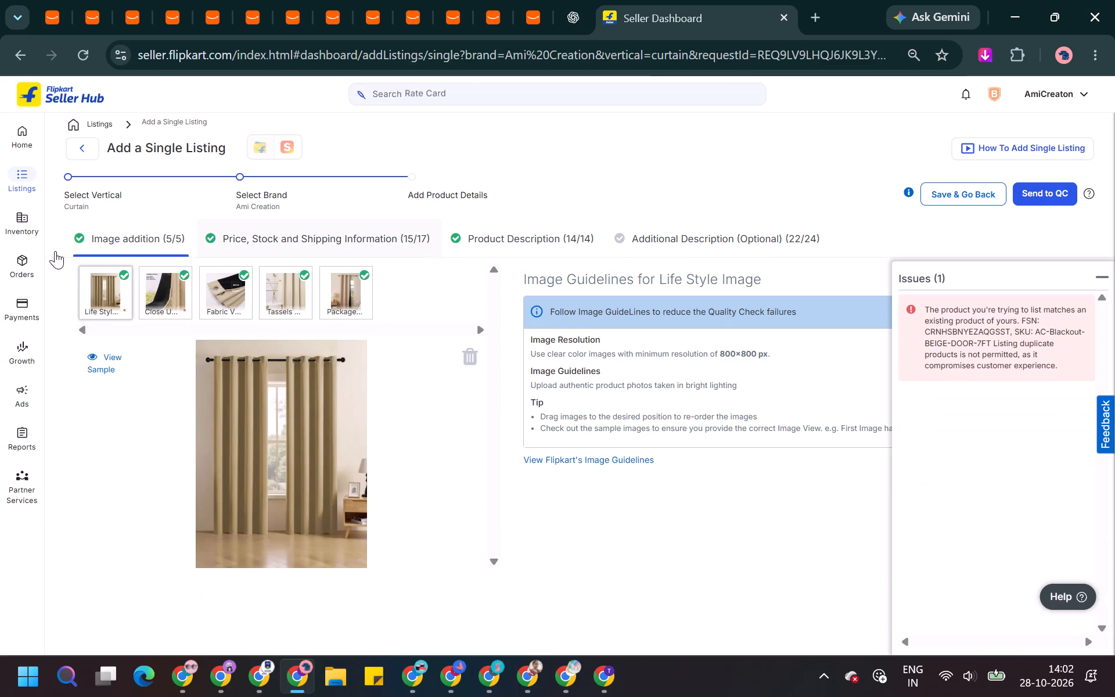
pyautogui.click(97, 212)
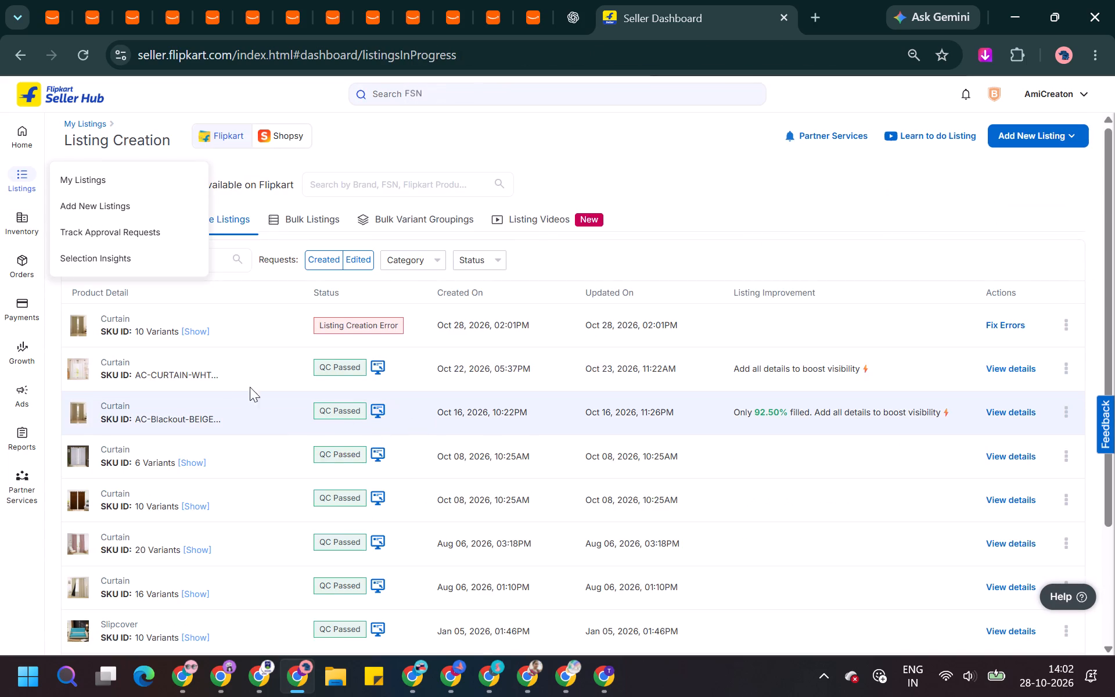
# Delete the first of the two AC-Blackout-BEIGE variants with a Listing Creation Error from the newest curtain group.
pyautogui.click(202, 332)
pyautogui.scroll(-3, 1013, 373)
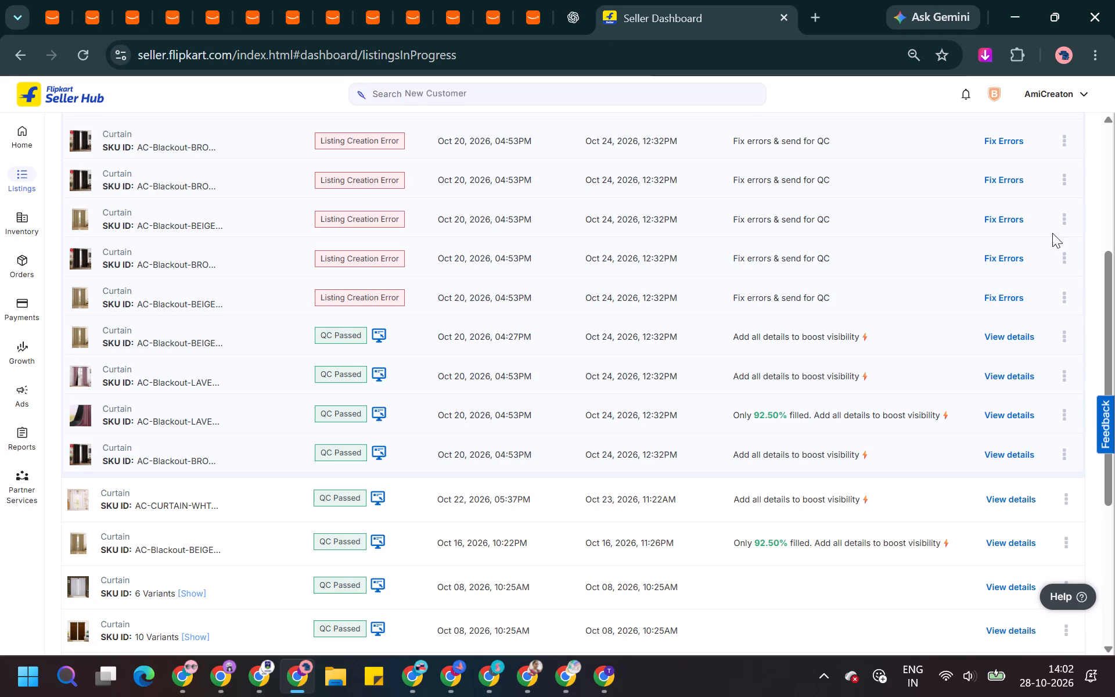
pyautogui.click(1064, 223)
pyautogui.click(1049, 253)
pyautogui.click(660, 397)
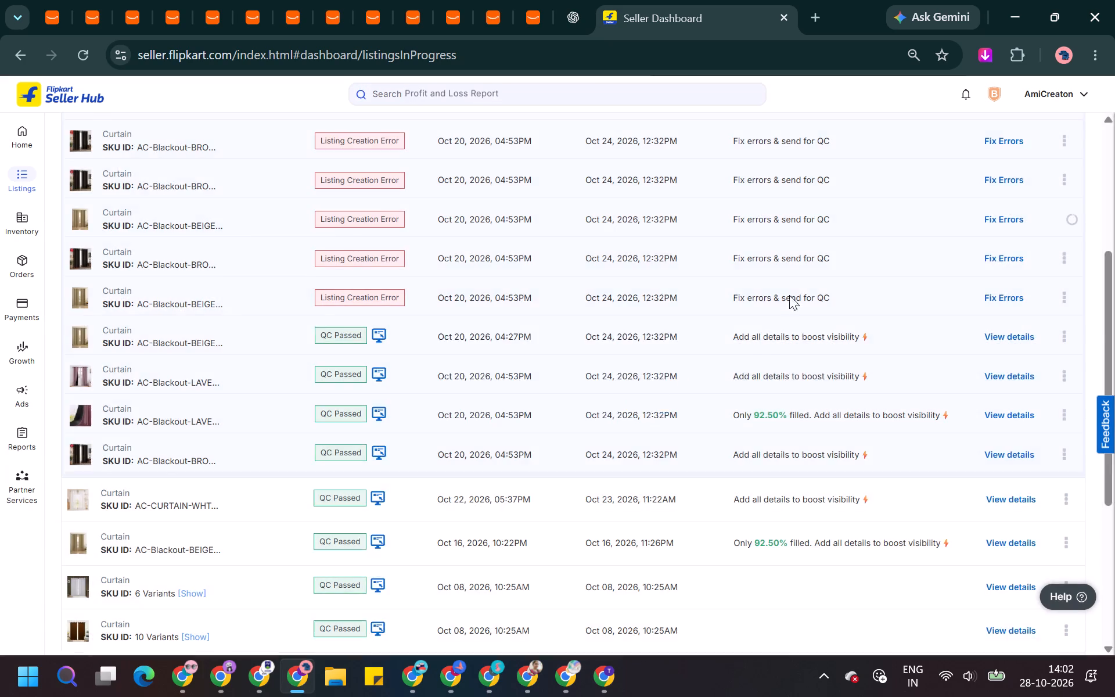
# Delete the first of the three AC-Blackout-BRO variants with a Listing Creation Error from the newest curtain group.
pyautogui.click(199, 328)
pyautogui.scroll(-2, 1013, 314)
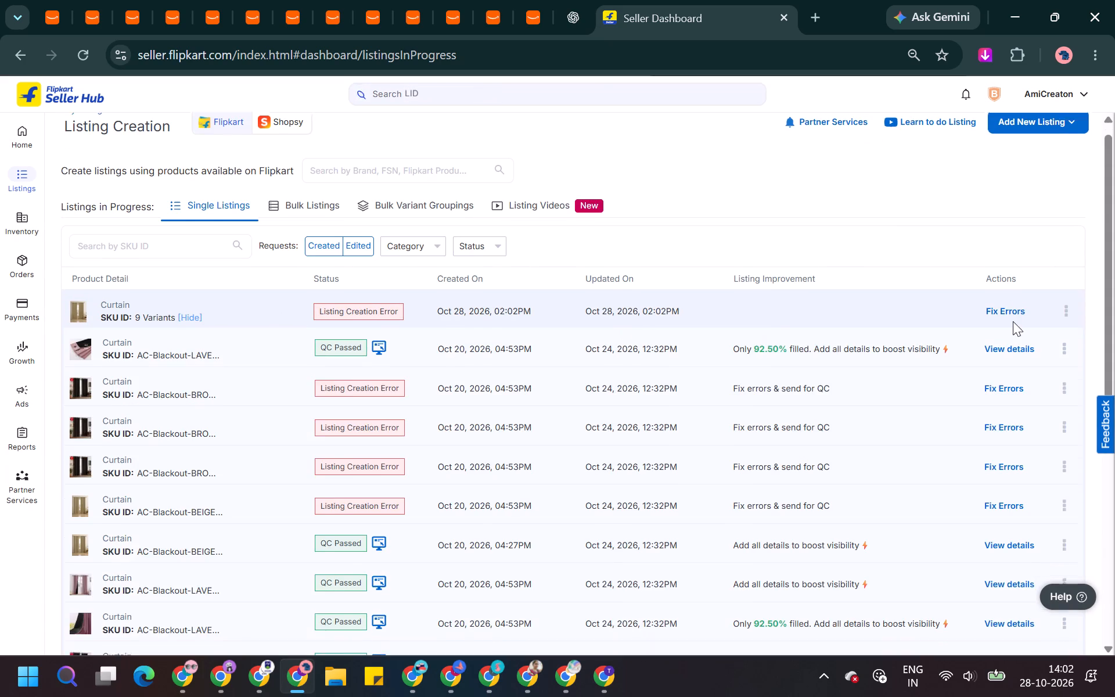
pyautogui.click(1064, 223)
pyautogui.click(1051, 263)
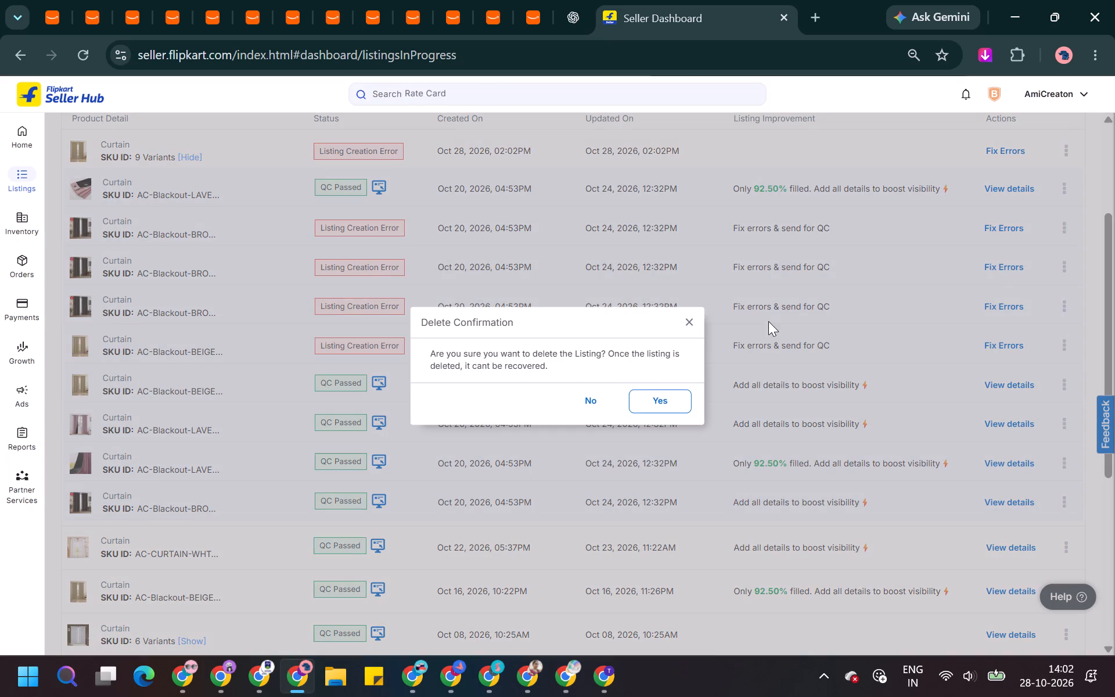
pyautogui.click(643, 395)
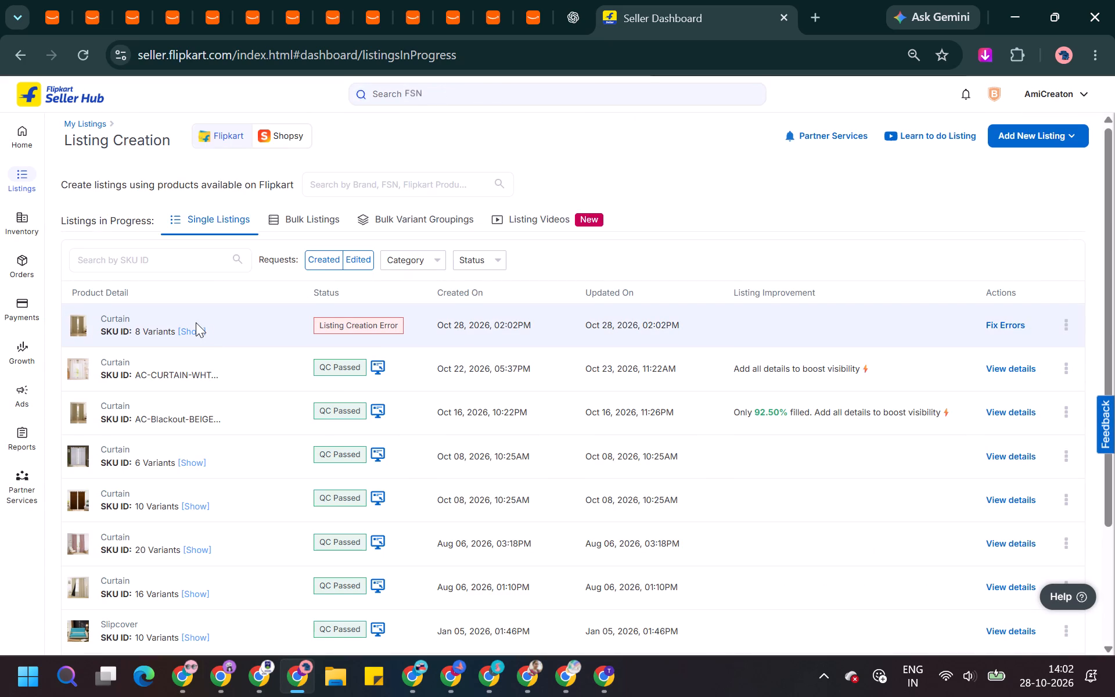
# Delete the first of the two remaining AC-Blackout-BRO variants with a Listing Creation Error from the newest curtain group.
pyautogui.click(196, 322)
pyautogui.click(196, 334)
pyautogui.scroll(-2, 880, 372)
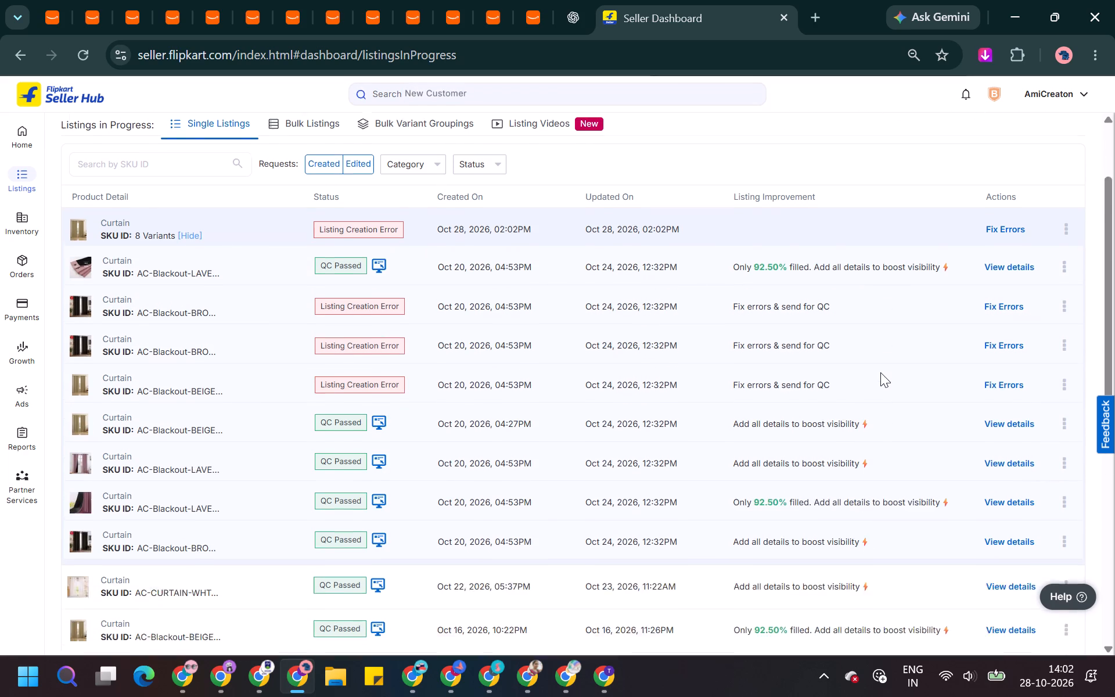
pyautogui.click(1067, 224)
pyautogui.click(1050, 261)
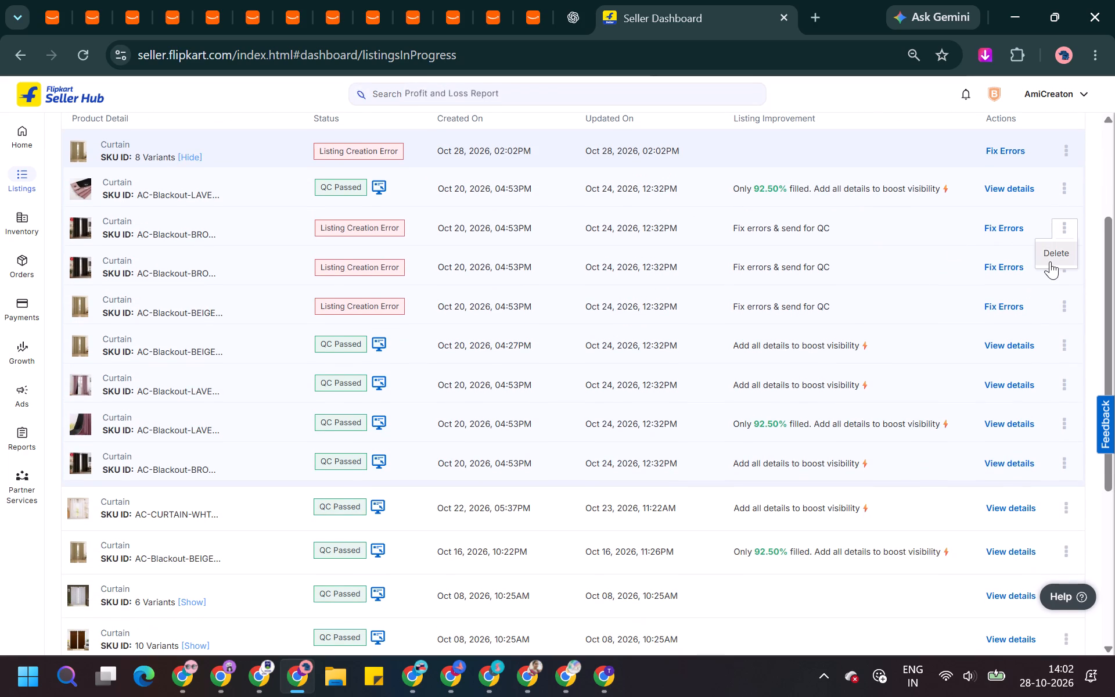
pyautogui.click(646, 396)
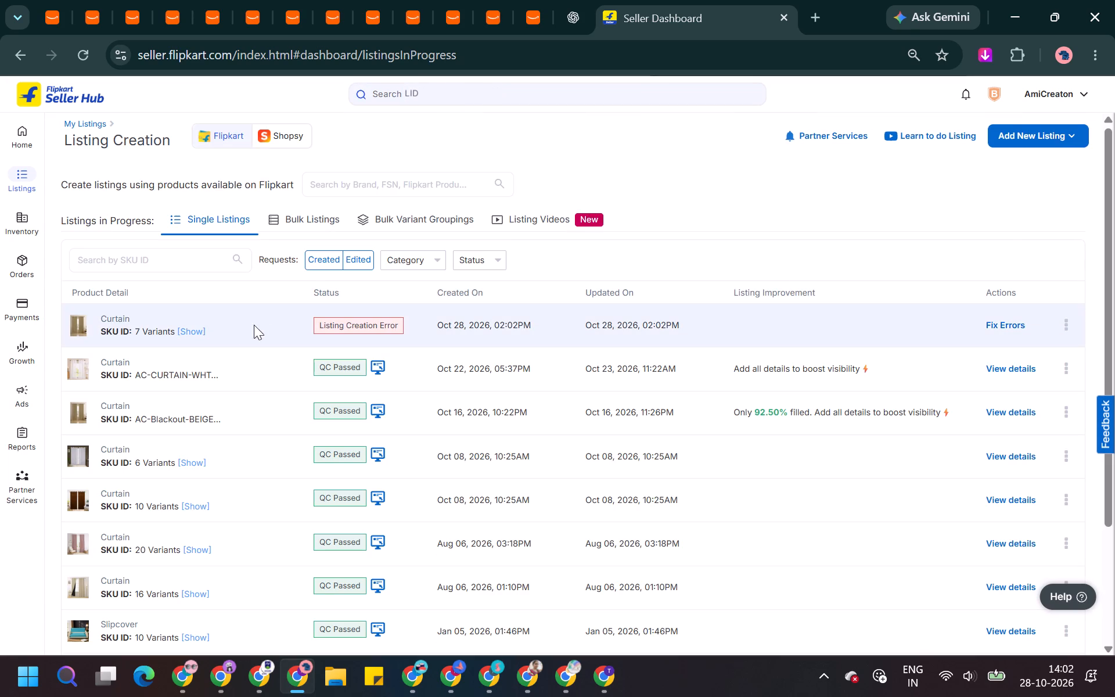
# Delete the last AC-Blackout-BRO variant with a Listing Creation Error from the newest curtain group.
pyautogui.click(192, 325)
pyautogui.click(192, 330)
pyautogui.scroll(-2, 783, 296)
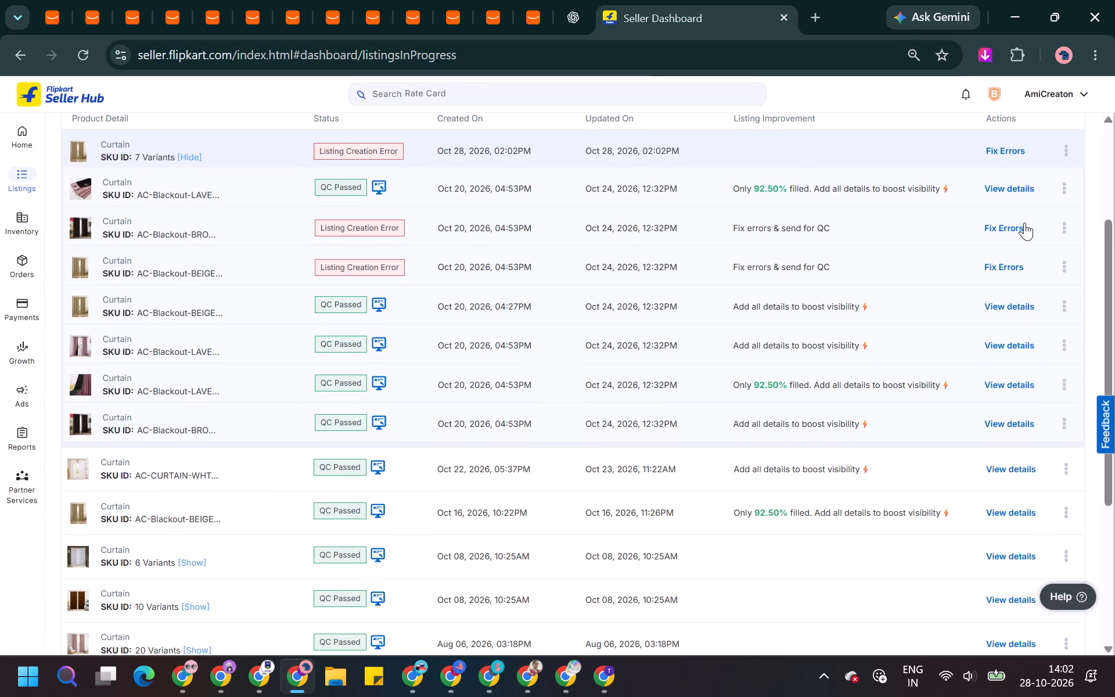
pyautogui.click(1074, 224)
pyautogui.click(1050, 250)
pyautogui.click(659, 404)
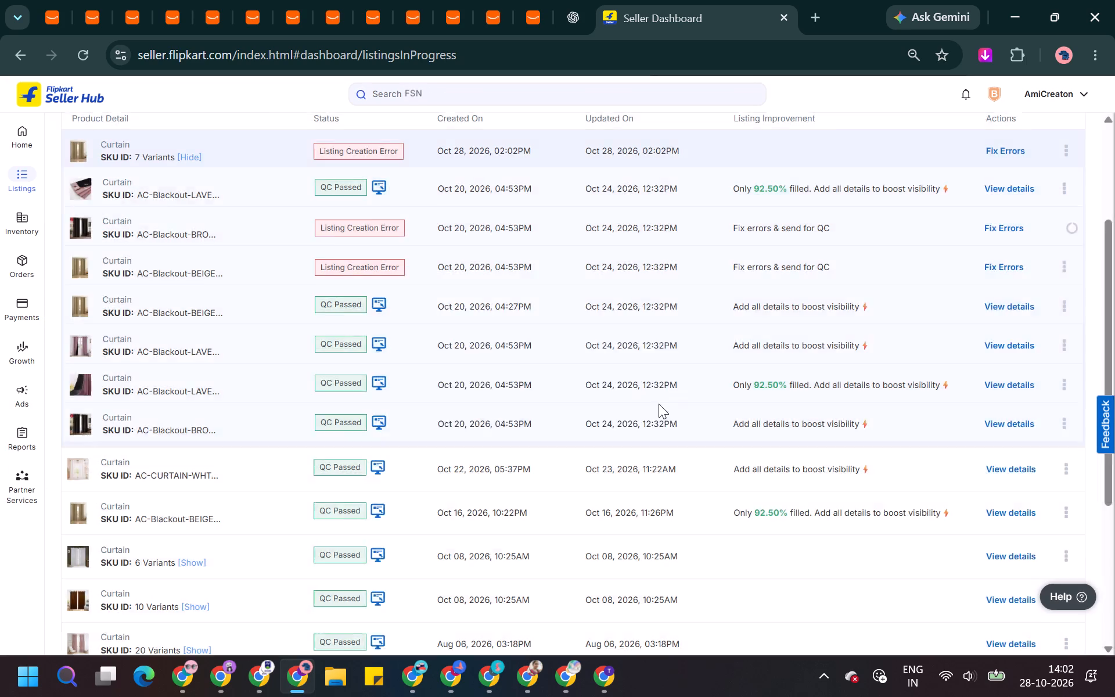
# Delete the last AC-Blackout-BEIGE variant with a Listing Creation Error from the newest curtain group.
pyautogui.click(192, 336)
pyautogui.scroll(-2, 570, 357)
pyautogui.click(1065, 229)
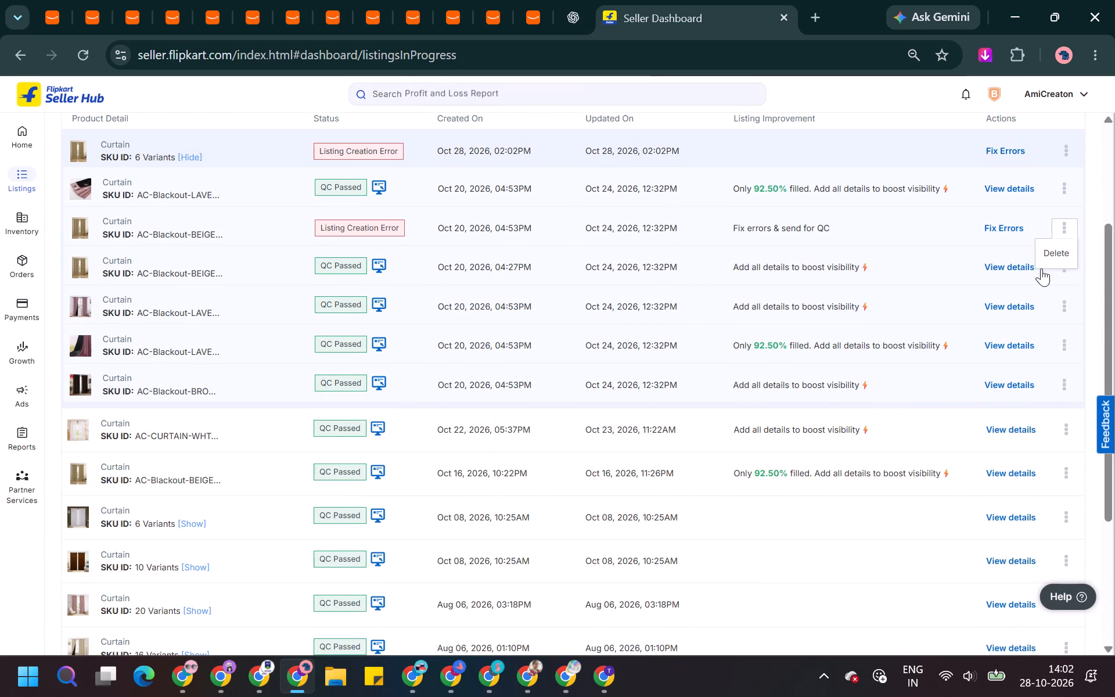
pyautogui.click(1052, 263)
pyautogui.click(684, 405)
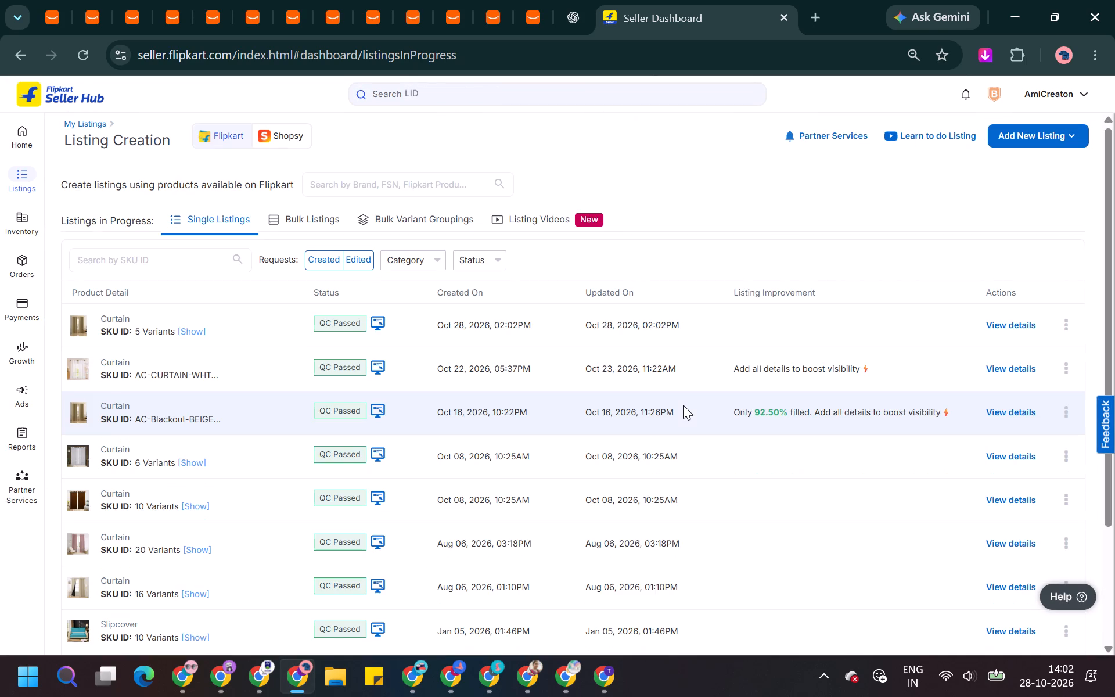
# Expand the newest curtain group to check the status of its remaining variants.
pyautogui.scroll(-1, 646, 375)
pyautogui.click(189, 249)
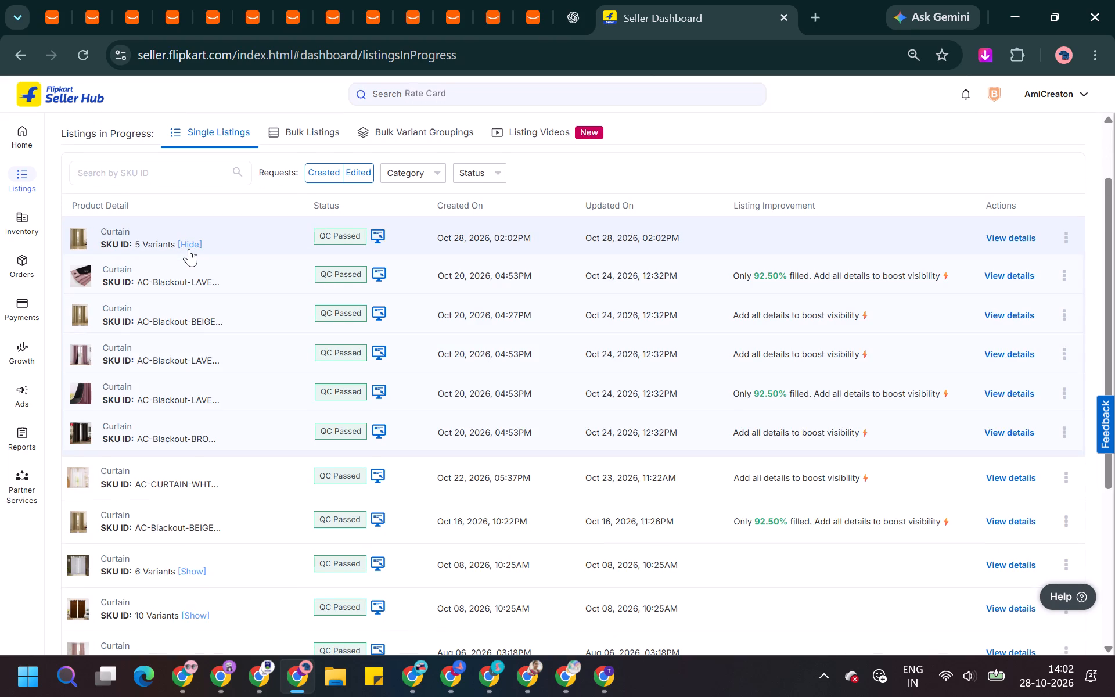